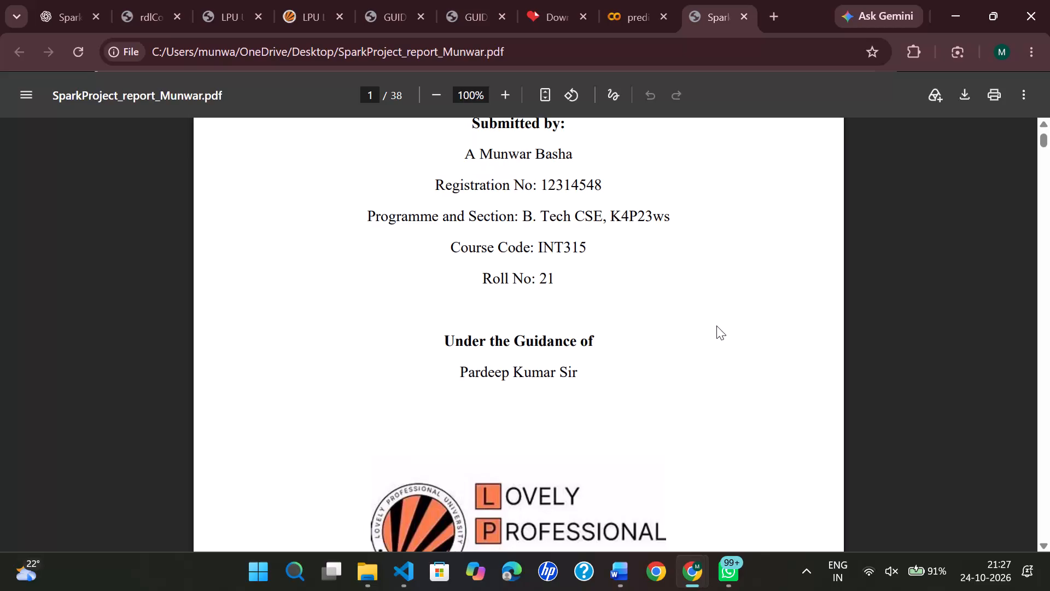
Look through the Spark project report PDF from the cover page to its last page.
scroll(717, 328, "down", 3)
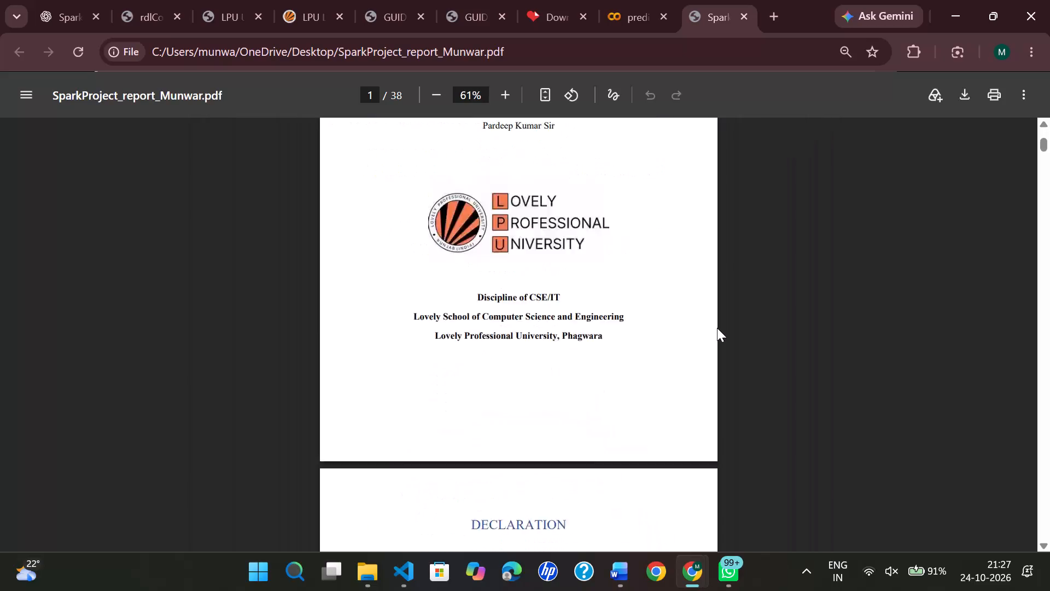
scroll(717, 328, "down", 20)
scroll(717, 328, "down", 1)
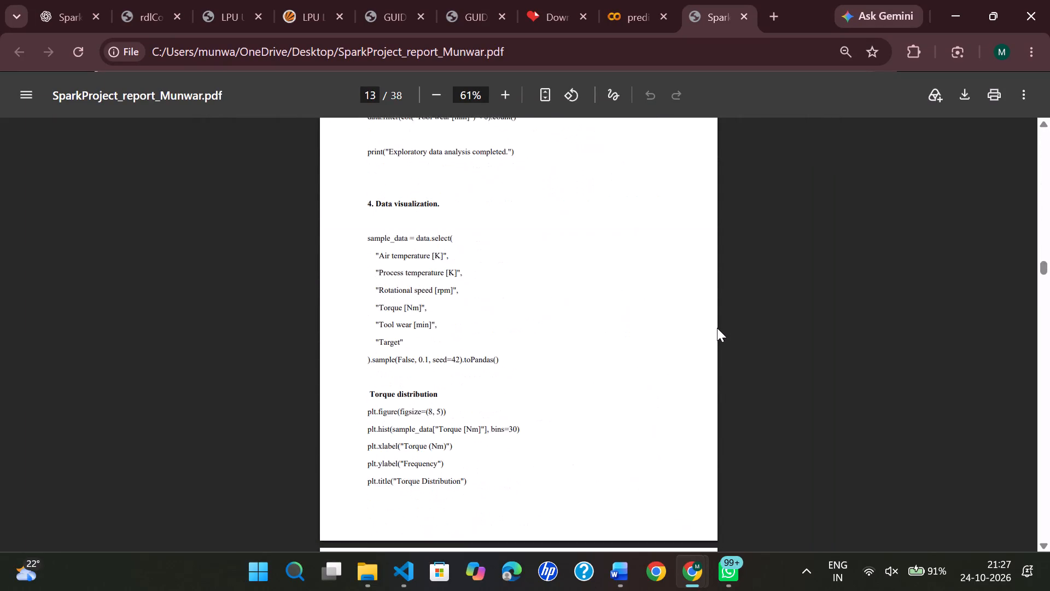
scroll(717, 328, "down", 20)
scroll(717, 328, "down", 1)
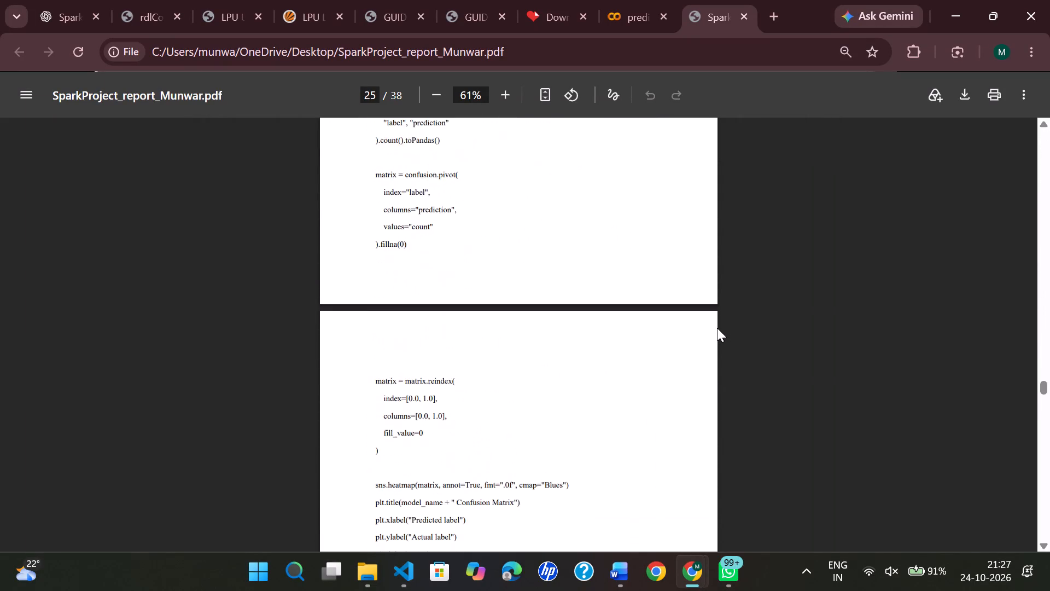
scroll(717, 328, "down", 20)
scroll(717, 328, "down", 1)
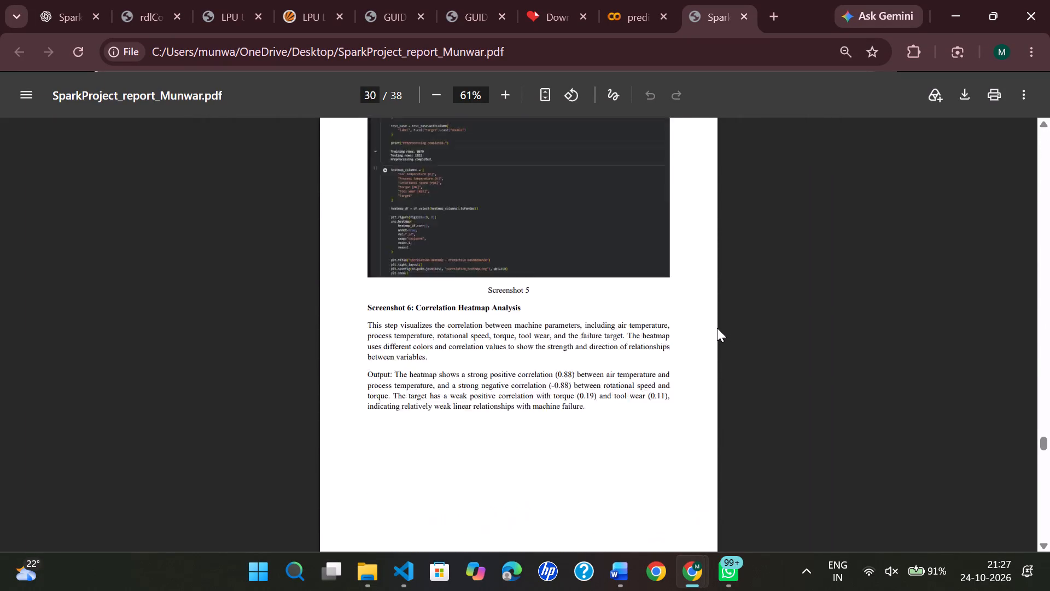
scroll(717, 328, "down", 14)
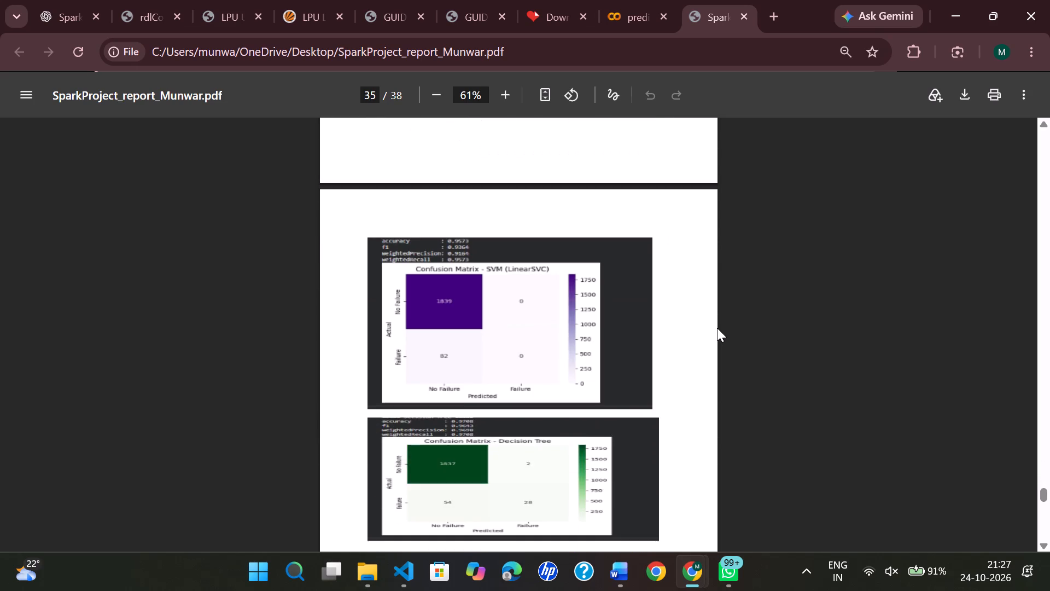
scroll(717, 328, "down", 13)
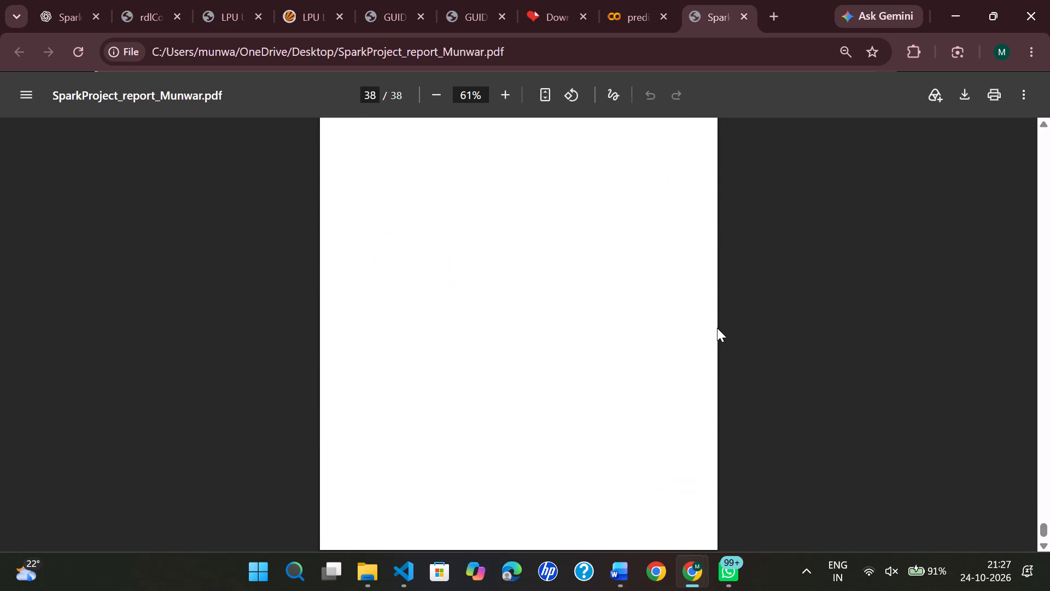
scroll(717, 328, "down", 6)
Review the PDF backwards from the conclusion through the model results, output screenshots and code to the dataset references.
scroll(717, 328, "up", 3)
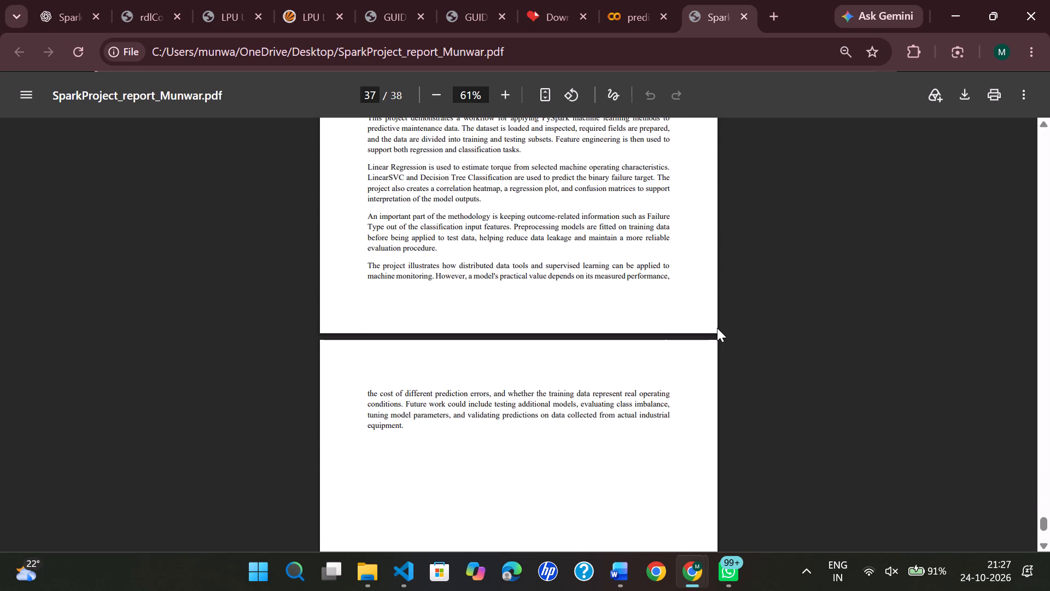
scroll(717, 328, "up", 2)
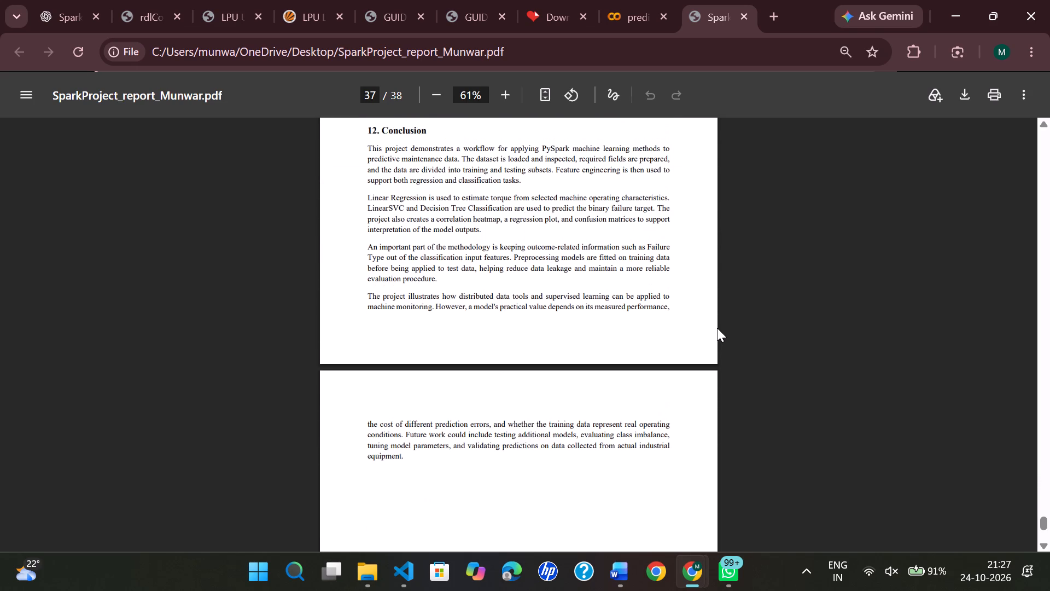
scroll(717, 328, "up", 5)
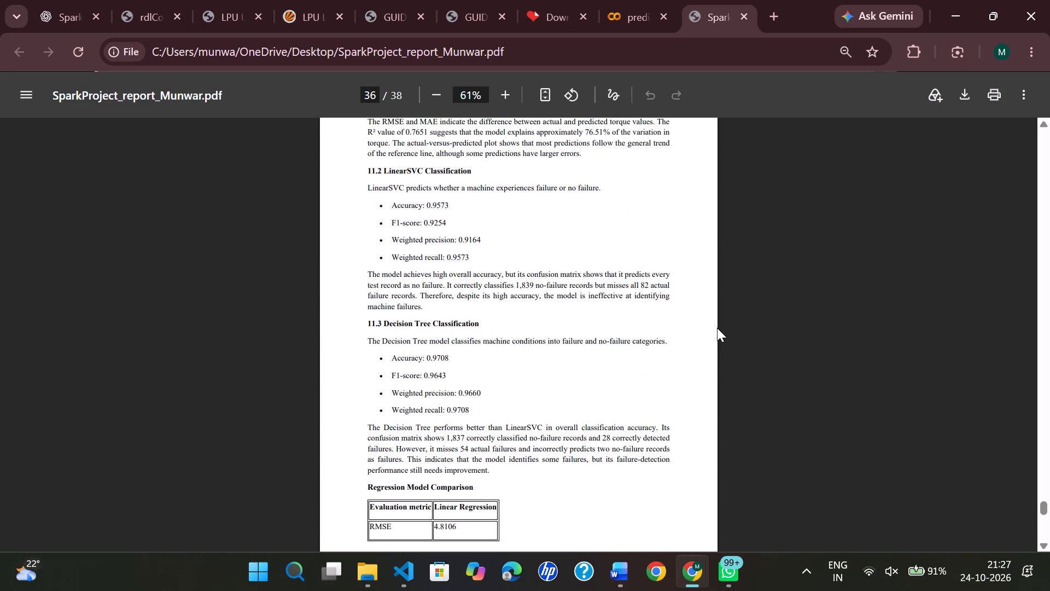
scroll(717, 328, "up", 2)
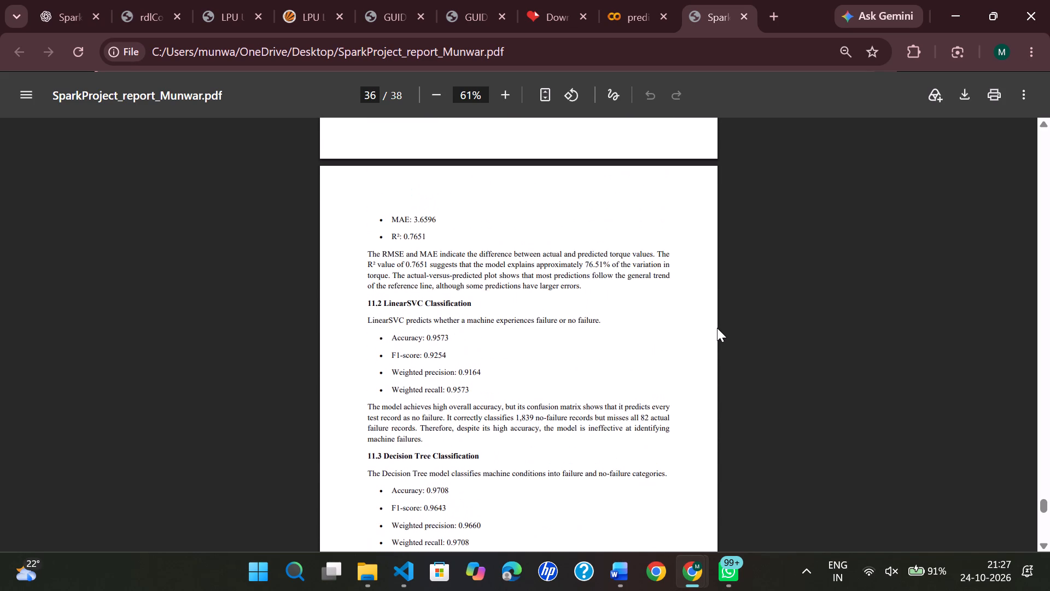
scroll(717, 328, "up", 4)
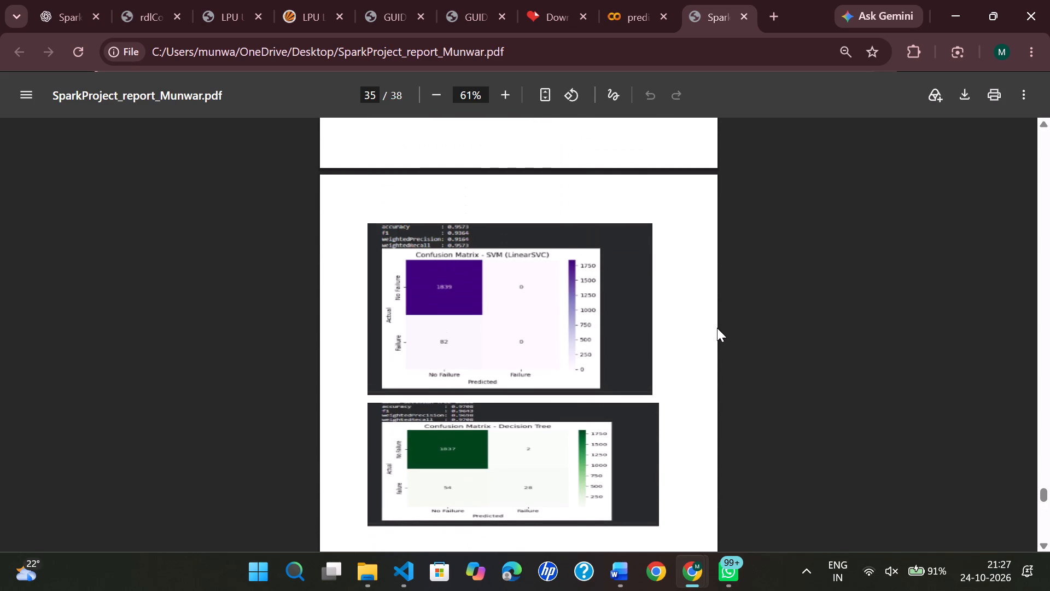
scroll(717, 328, "up", 9)
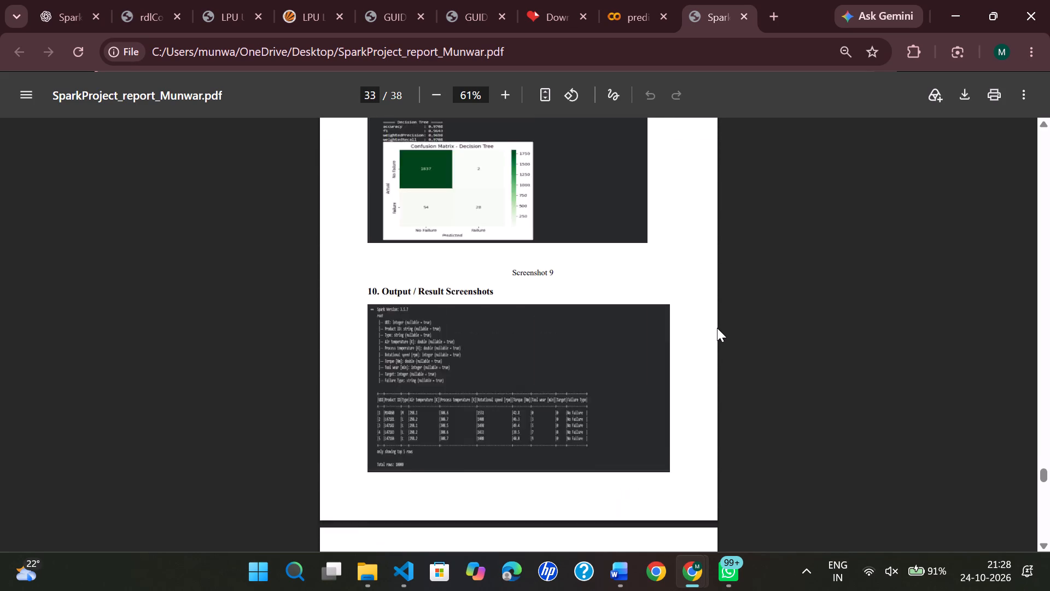
scroll(717, 328, "up", 8)
scroll(717, 328, "up", 20)
scroll(717, 328, "up", 2)
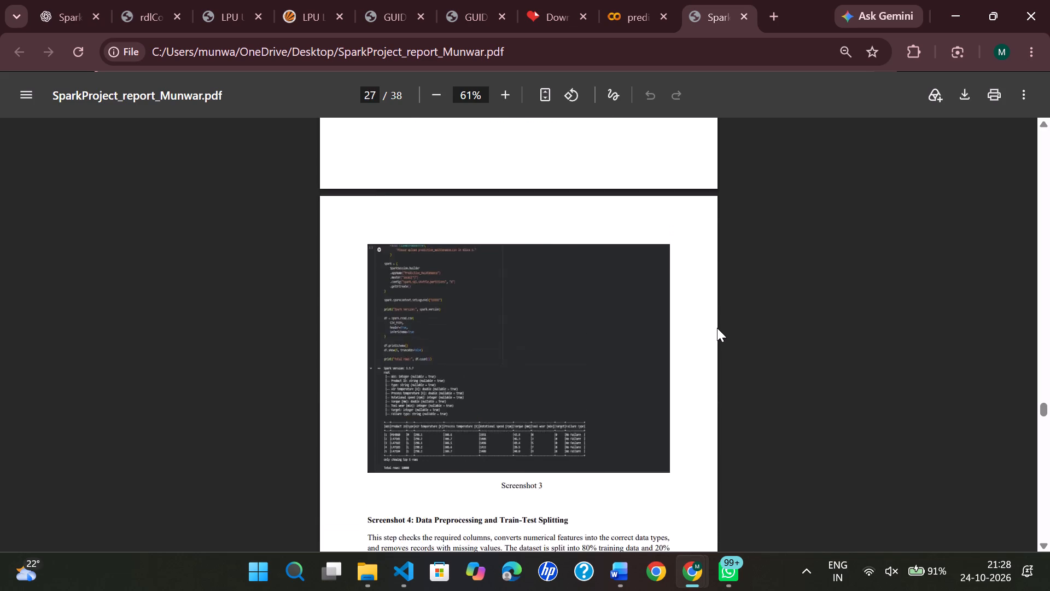
scroll(717, 328, "up", 20)
scroll(717, 328, "up", 1)
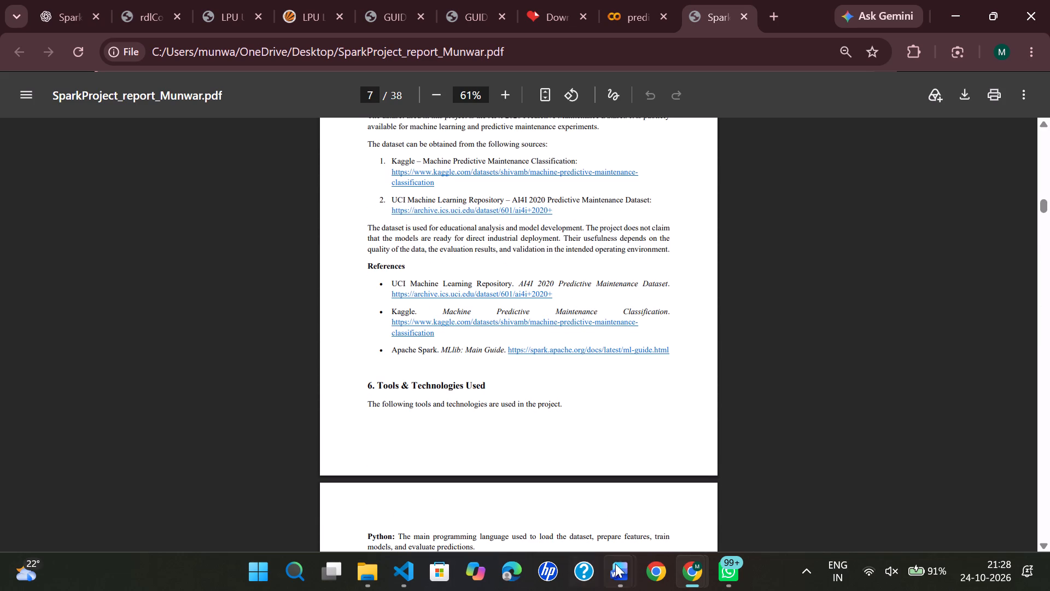
Switch to the Spark project report in Word and change the section on the cover page to K4P23WS.
left_click(684, 452)
scroll(855, 189, "up", 5)
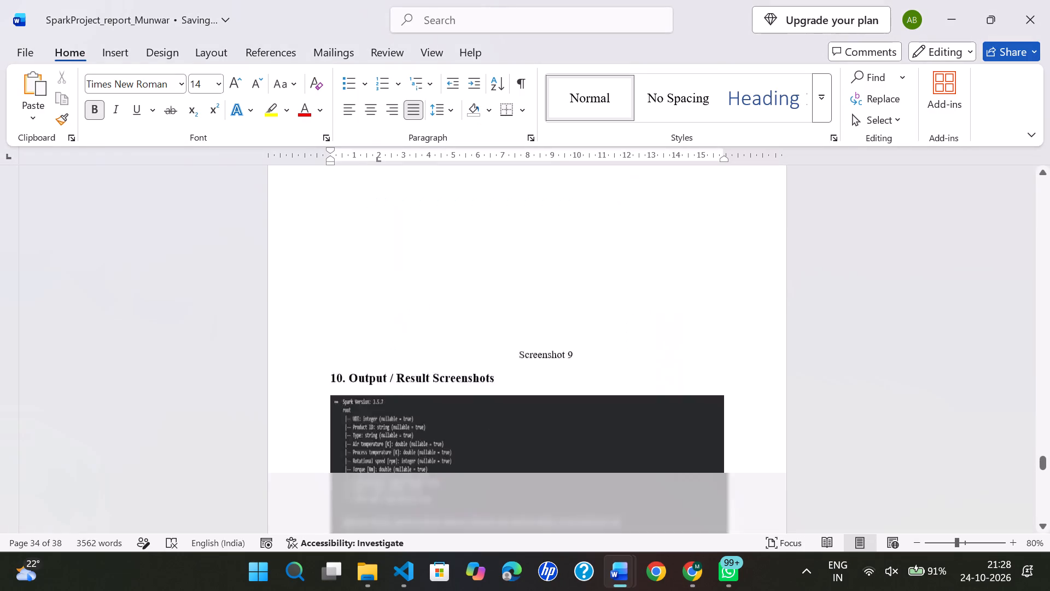
scroll(855, 189, "up", 20)
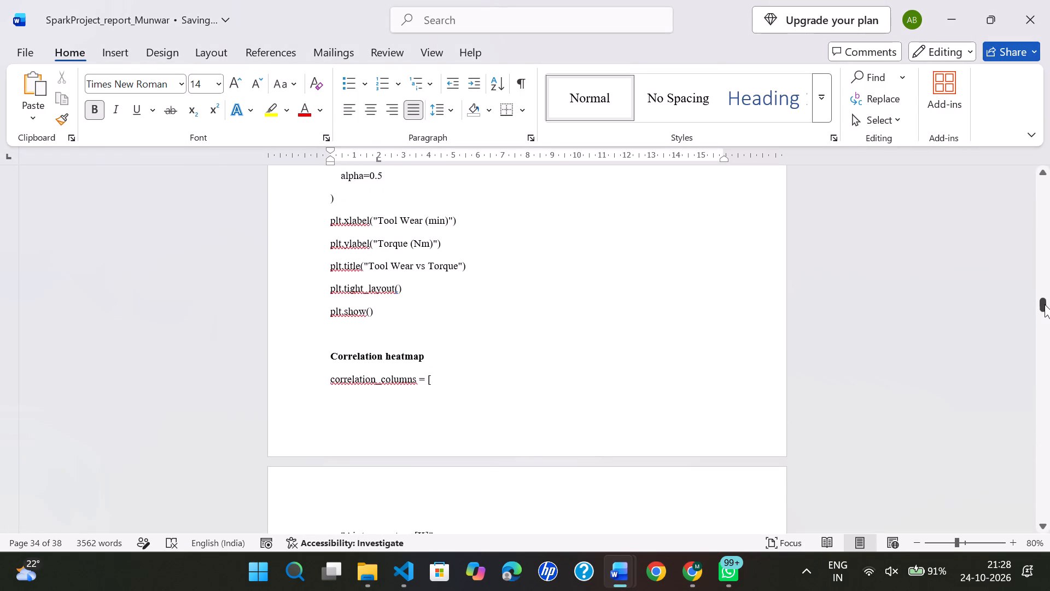
left_click_drag(1045, 304, 1033, 167)
scroll(857, 452, "down", 1)
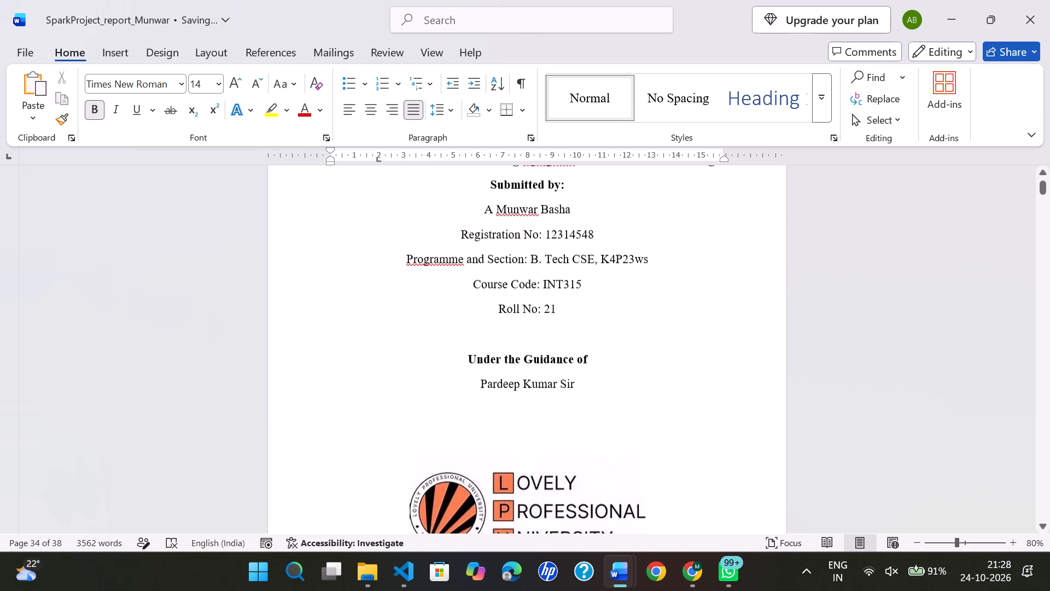
left_click(667, 245)
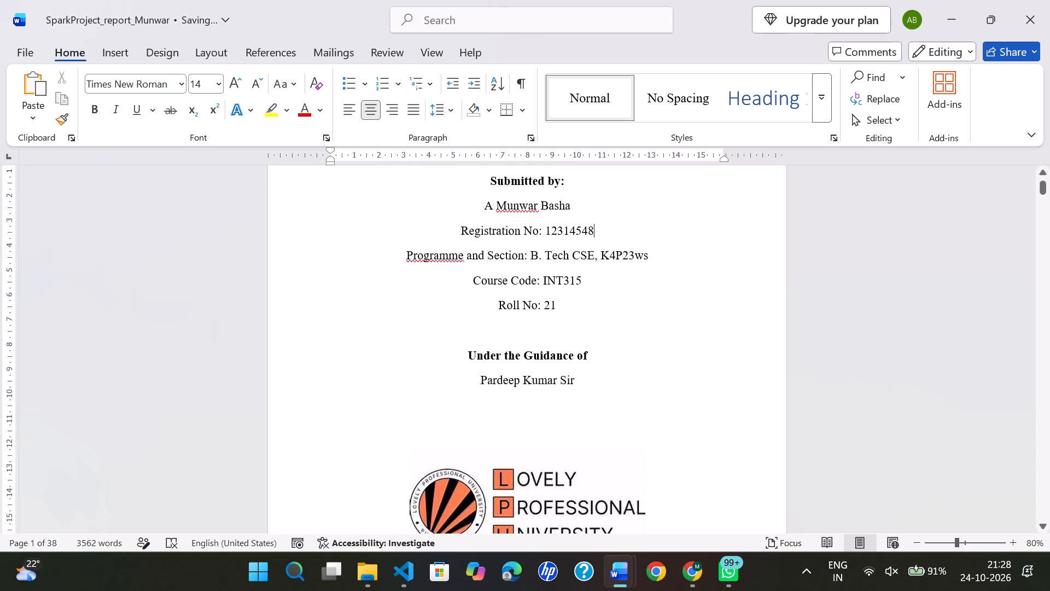
left_click(660, 254)
key("BackSpace")
key("BackSpace")
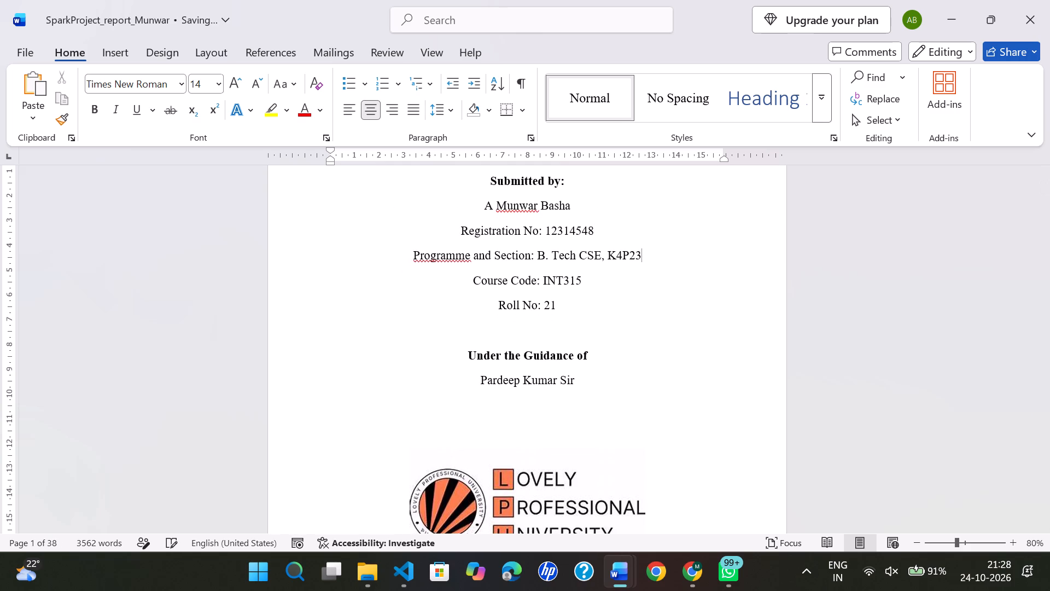
type("WS")
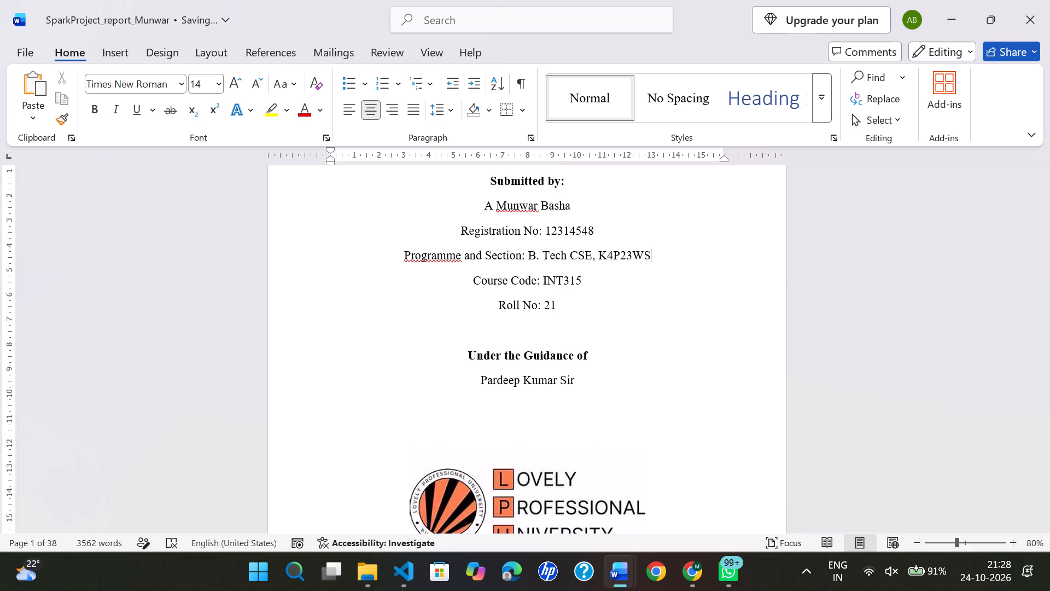
Check the Spark report's declaration page, and compare it with the cover, certificate and declaration pages of the open INT315 cluster report.
scroll(608, 278, "down", 1)
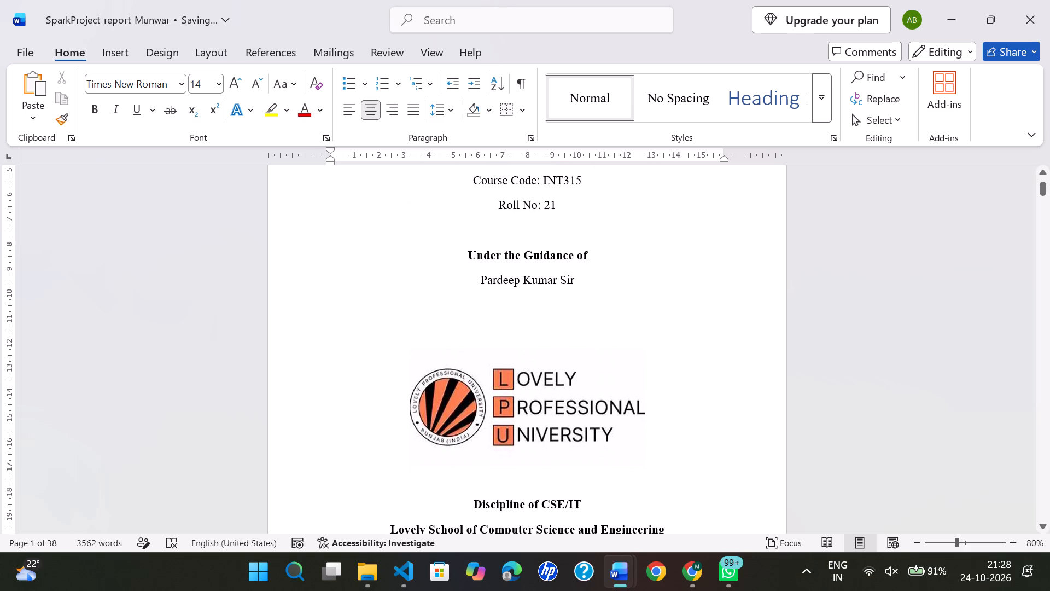
scroll(608, 278, "down", 2)
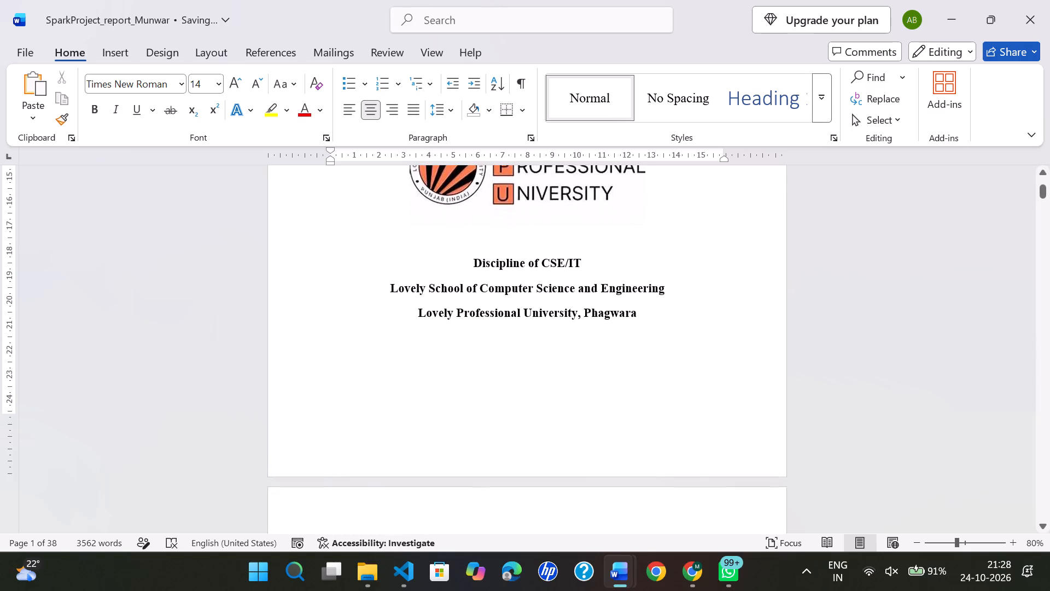
scroll(608, 278, "down", 3)
scroll(608, 278, "up", 1)
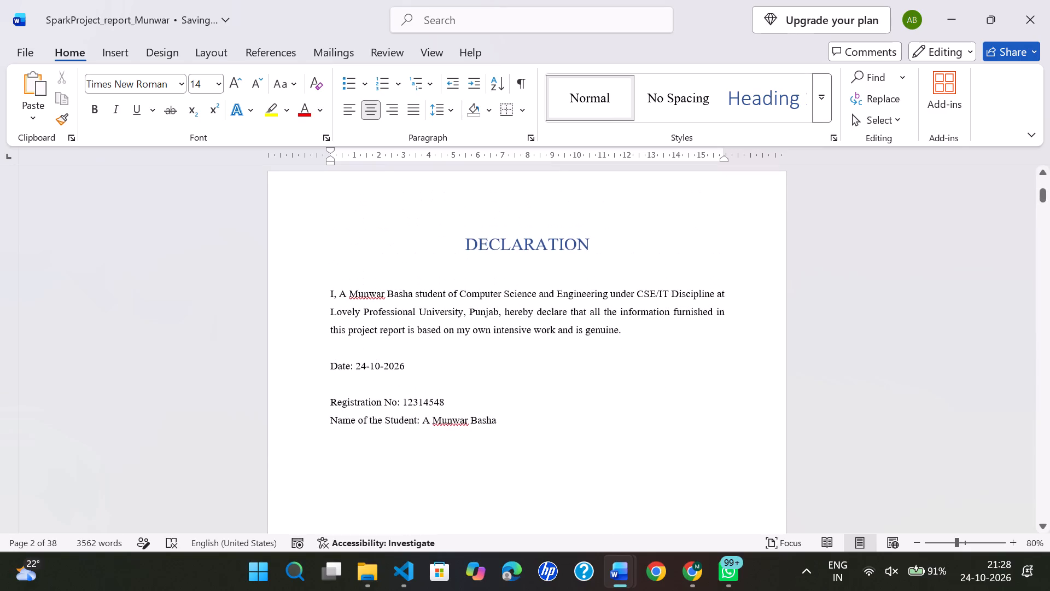
left_click(573, 471)
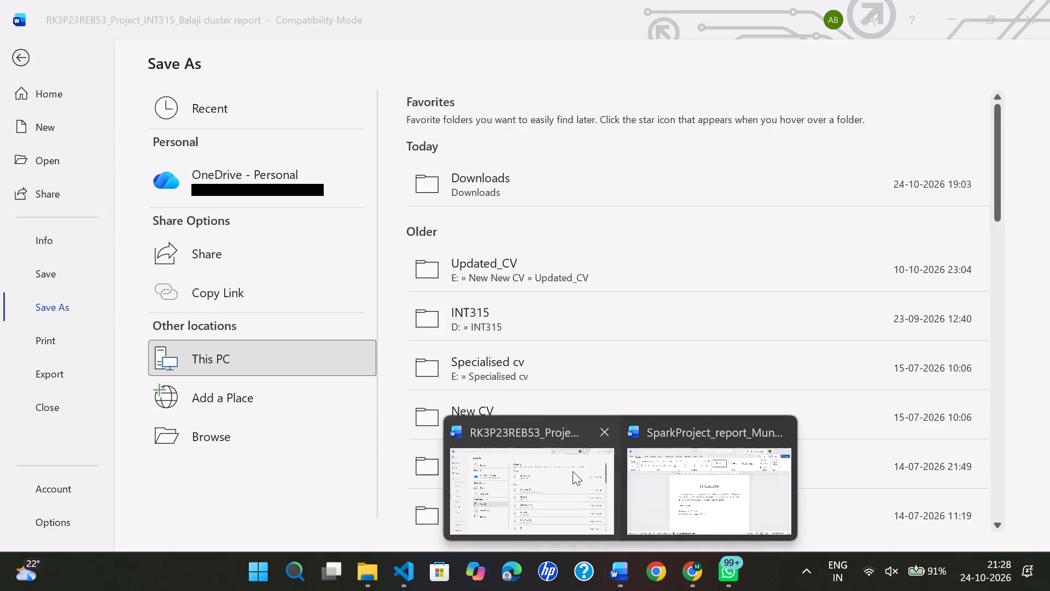
left_click(21, 59)
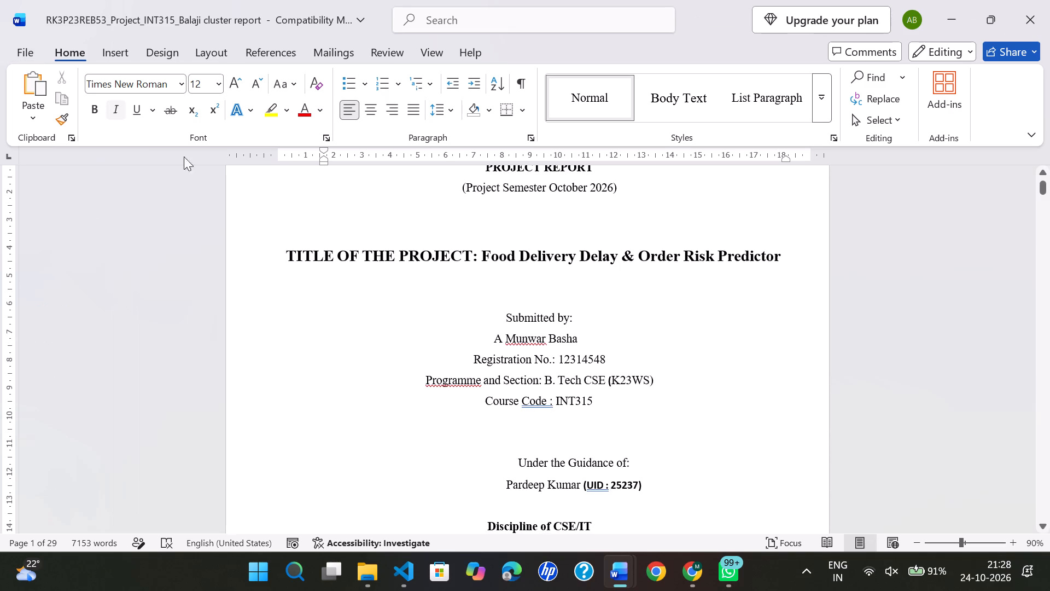
scroll(455, 311, "down", 3)
scroll(457, 321, "down", 5, "ctrl")
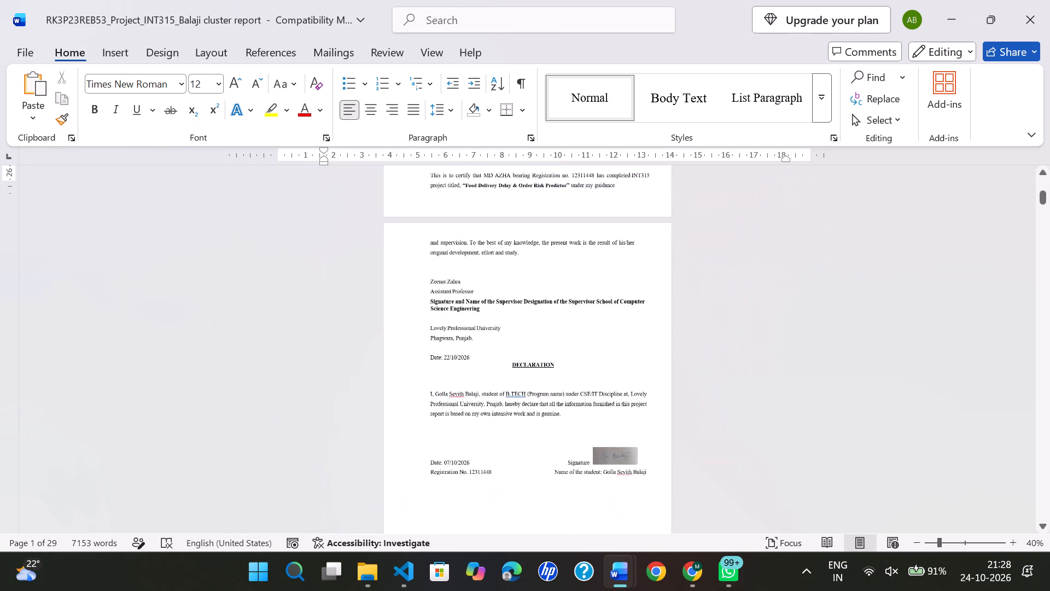
scroll(457, 321, "up", 1)
scroll(457, 321, "up", 2, "ctrl")
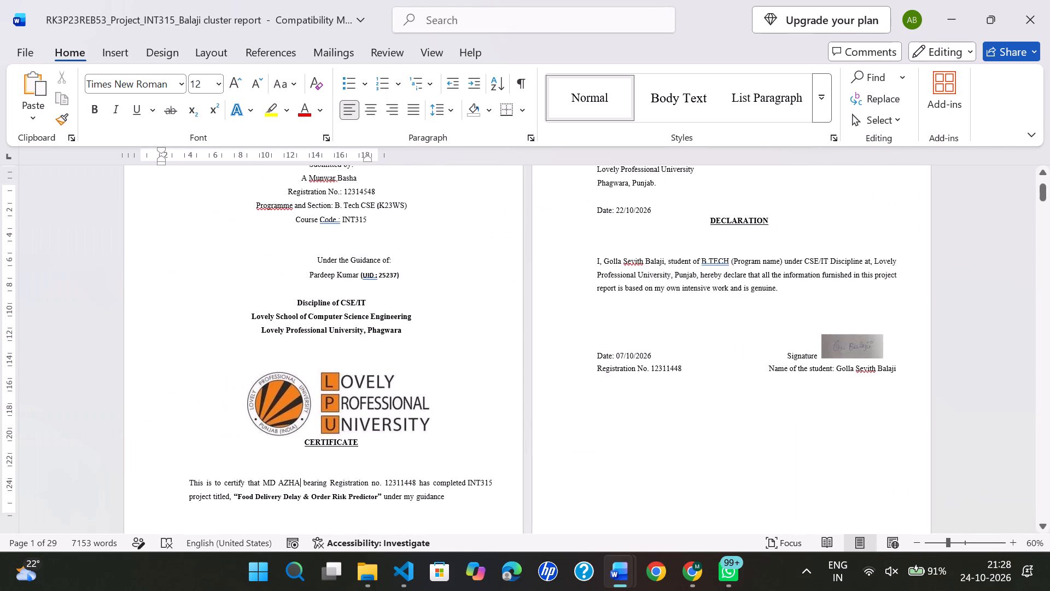
scroll(610, 314, "up", 2, "ctrl")
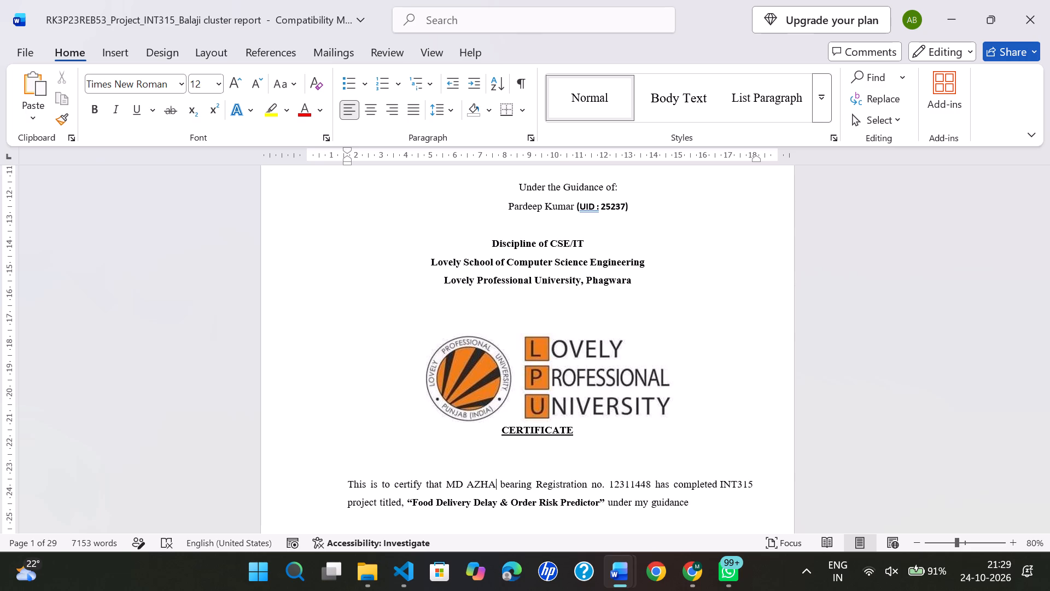
scroll(883, 276, "up", 3)
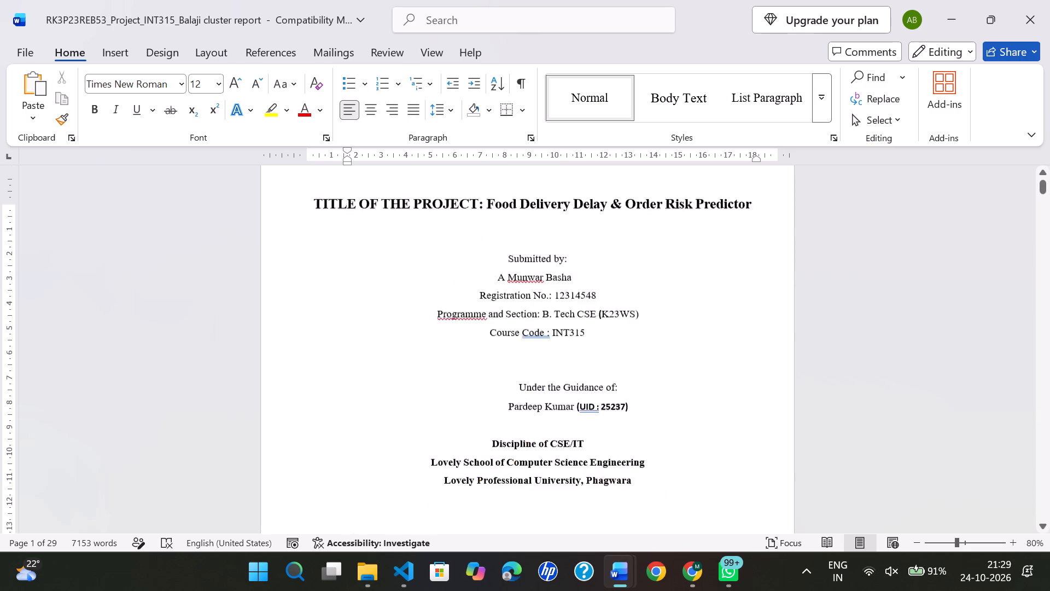
scroll(883, 276, "up", 1)
scroll(883, 276, "down", 1)
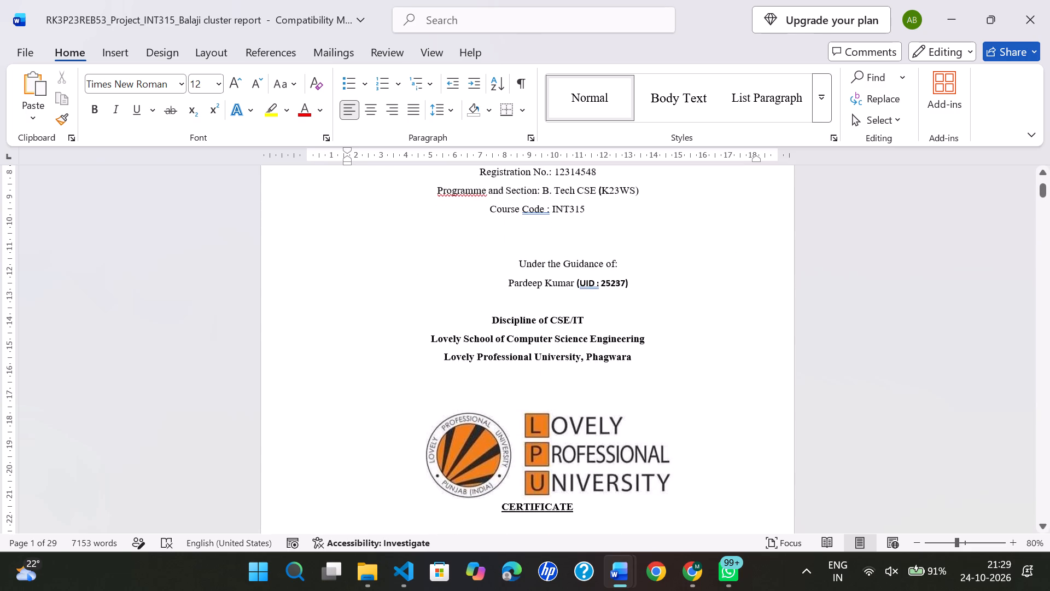
Reduce the indent of the "Under the Guidance of:" lines on the cluster report's cover page.
left_click(517, 264)
key("BackSpace")
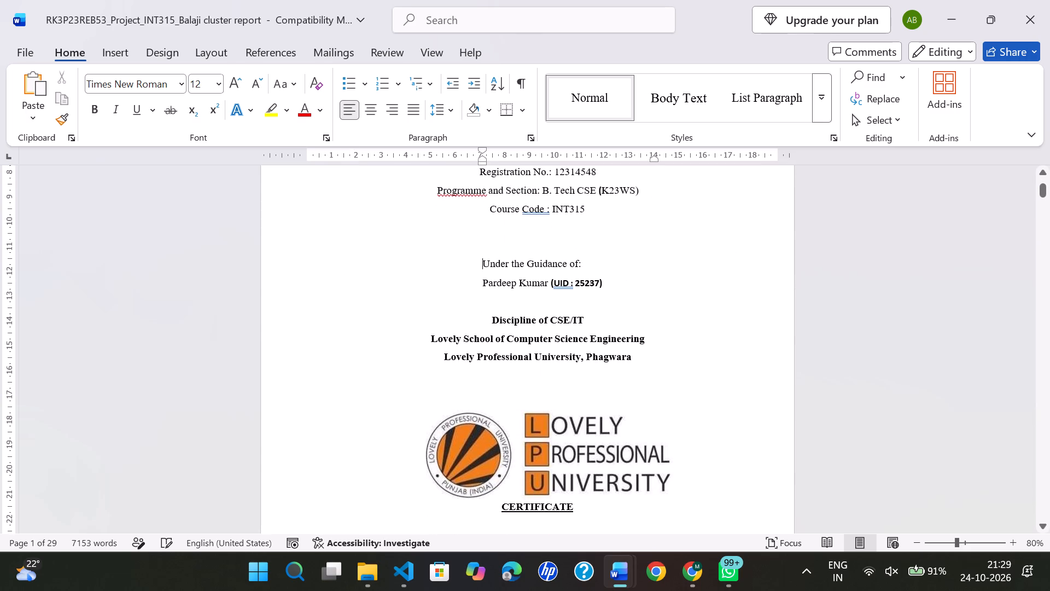
Compare the cluster report's cover, certificate and declaration pages with the Spark project report's cover page.
scroll(657, 327, "up", 2)
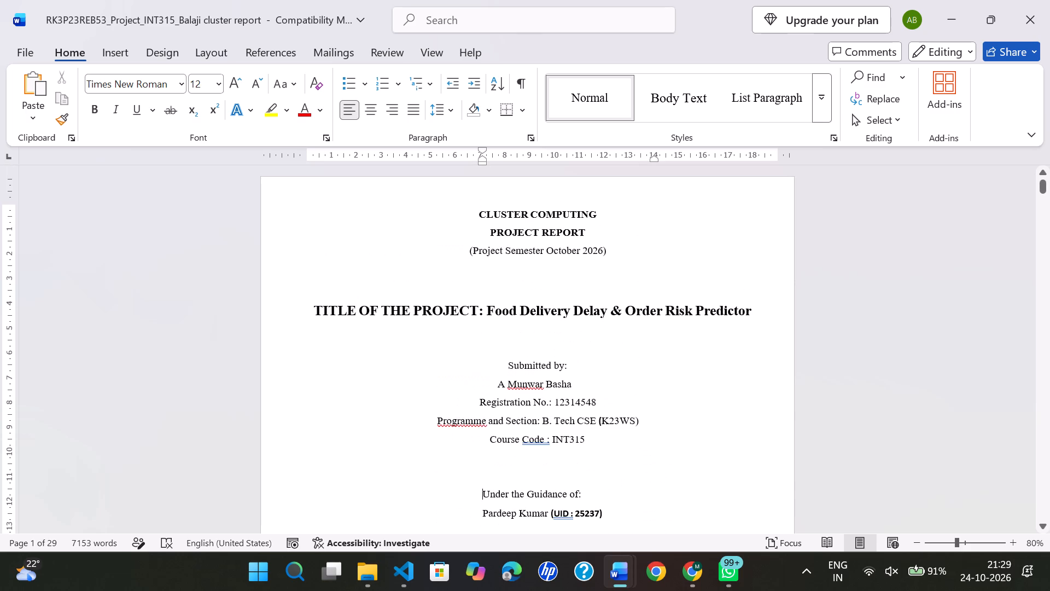
scroll(657, 327, "down", 5)
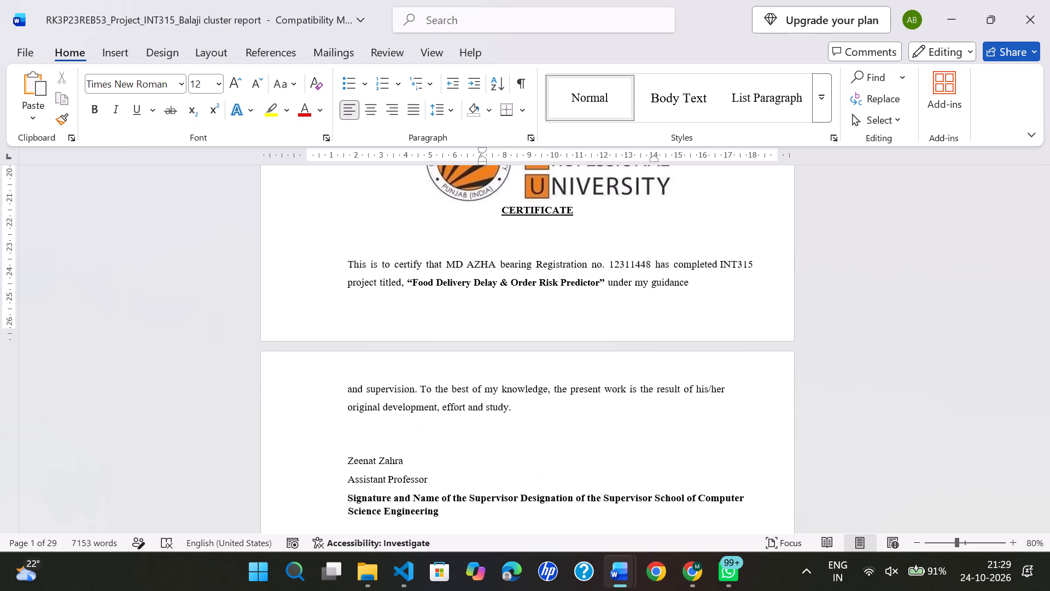
scroll(657, 327, "down", 2)
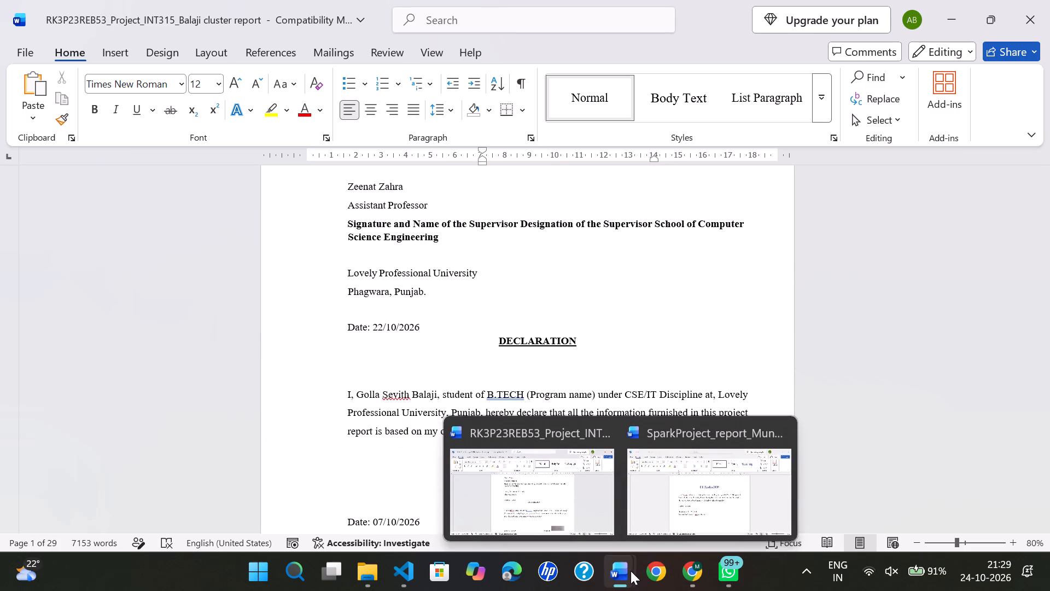
left_click(678, 503)
scroll(727, 395, "up", 6)
scroll(727, 395, "down", 2)
scroll(727, 395, "up", 9)
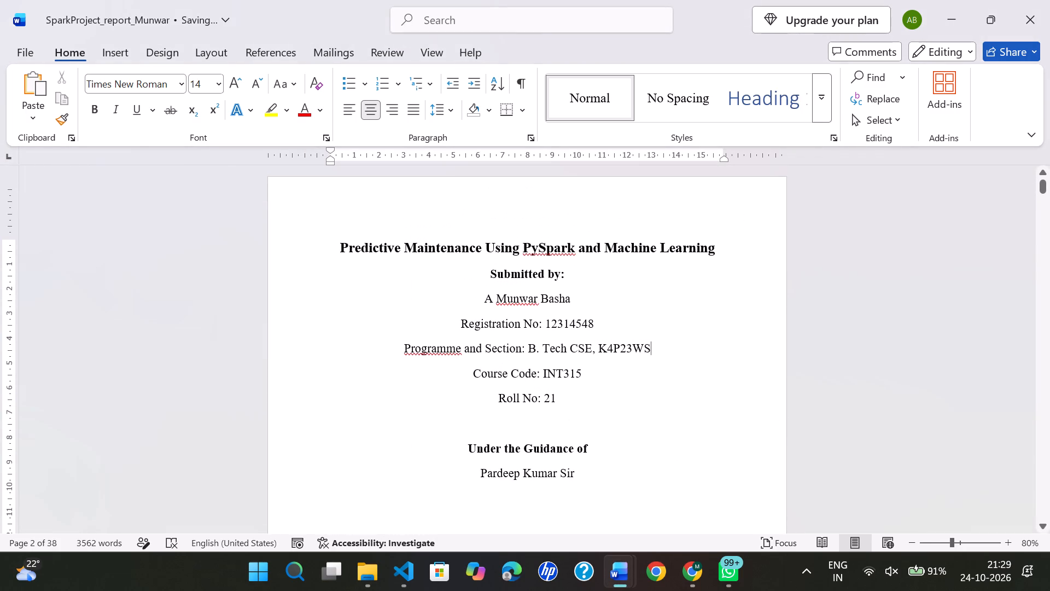
Review the Spark report's front matter from the cover page through the declaration and acknowledgement to the table of contents.
scroll(727, 395, "down", 2)
scroll(727, 395, "up", 2)
scroll(727, 395, "down", 6)
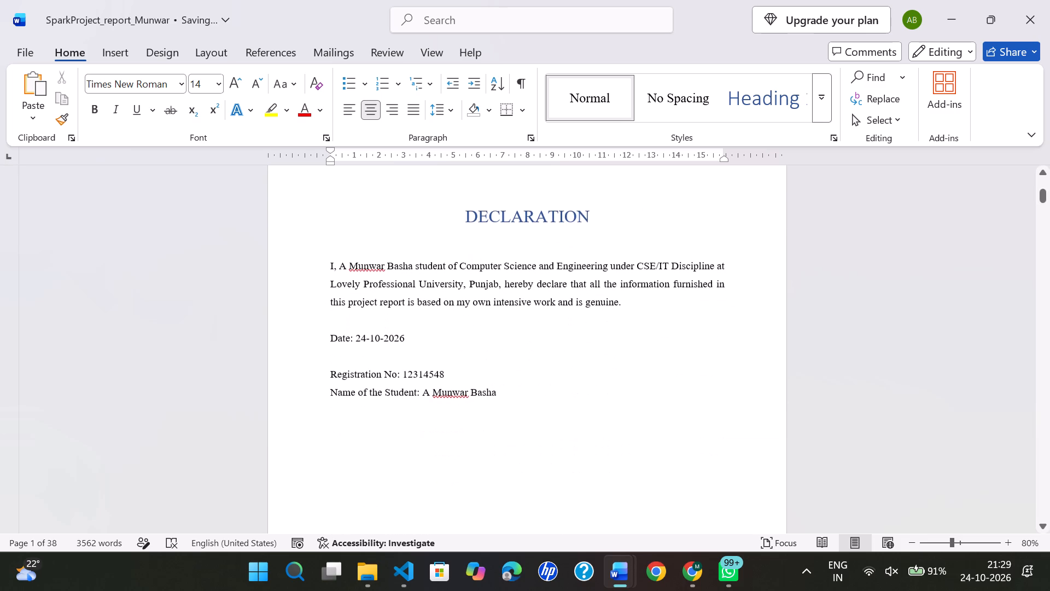
scroll(727, 395, "down", 2)
scroll(727, 395, "up", 2)
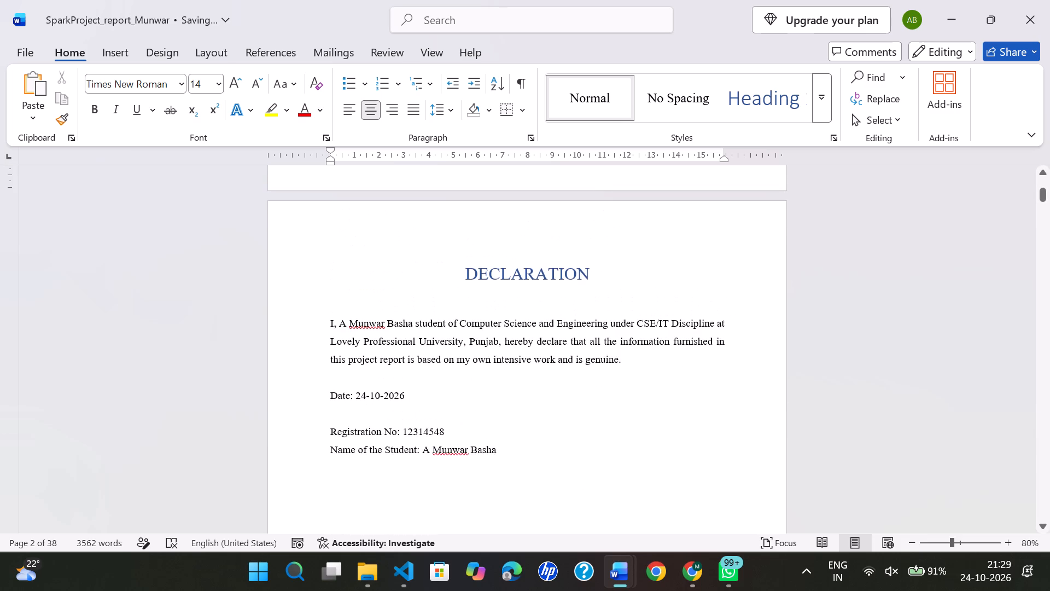
scroll(727, 395, "down", 4, "ctrl")
scroll(727, 395, "up", 3, "ctrl")
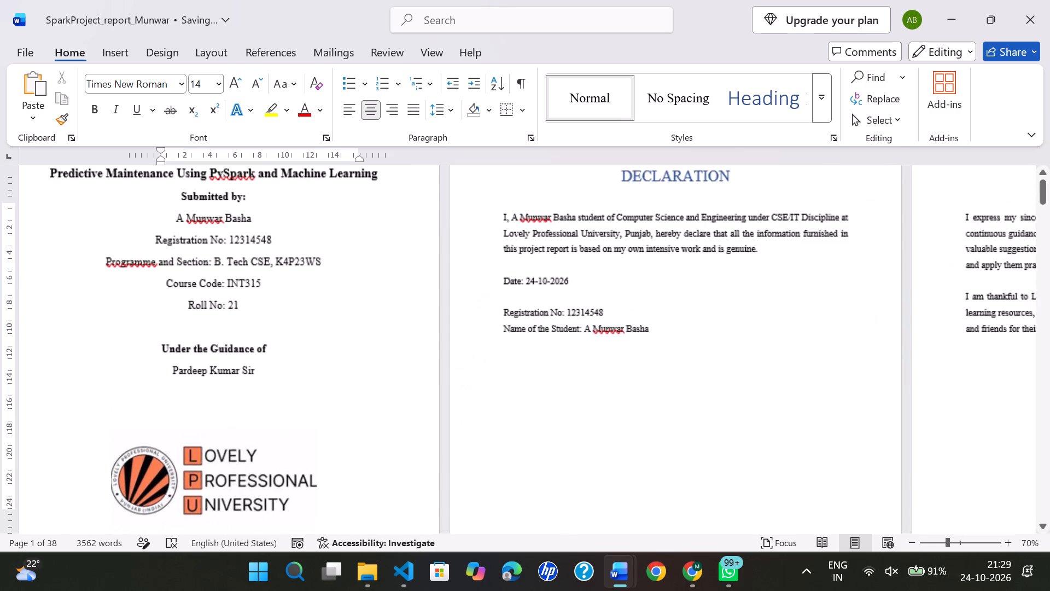
scroll(727, 395, "up", 2, "ctrl")
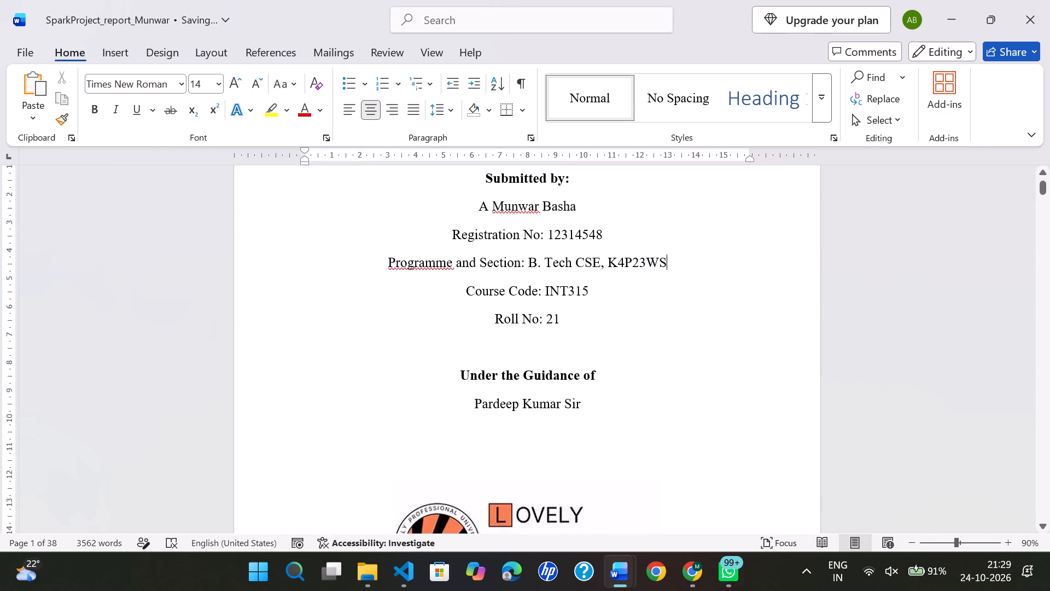
scroll(727, 395, "down", 5)
scroll(727, 395, "up", 1)
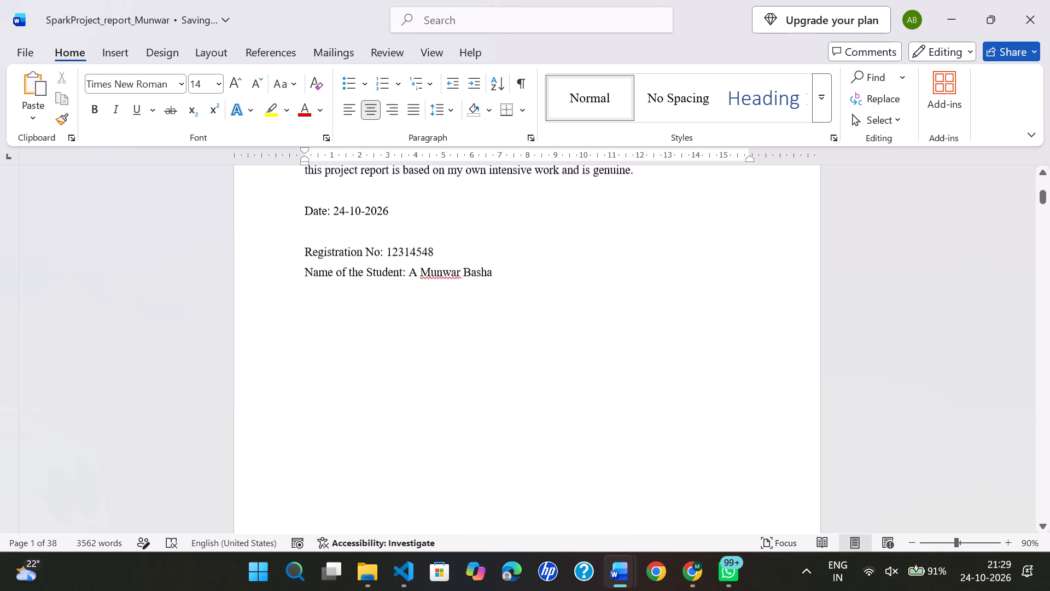
scroll(727, 395, "down", 6)
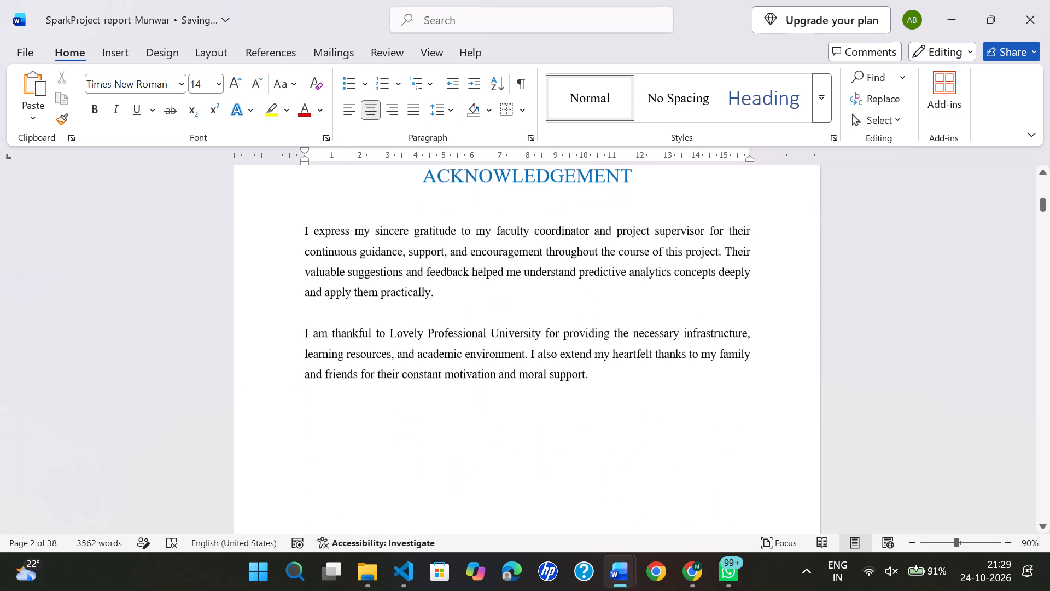
scroll(727, 395, "down", 2)
scroll(727, 395, "up", 3)
scroll(727, 395, "down", 2)
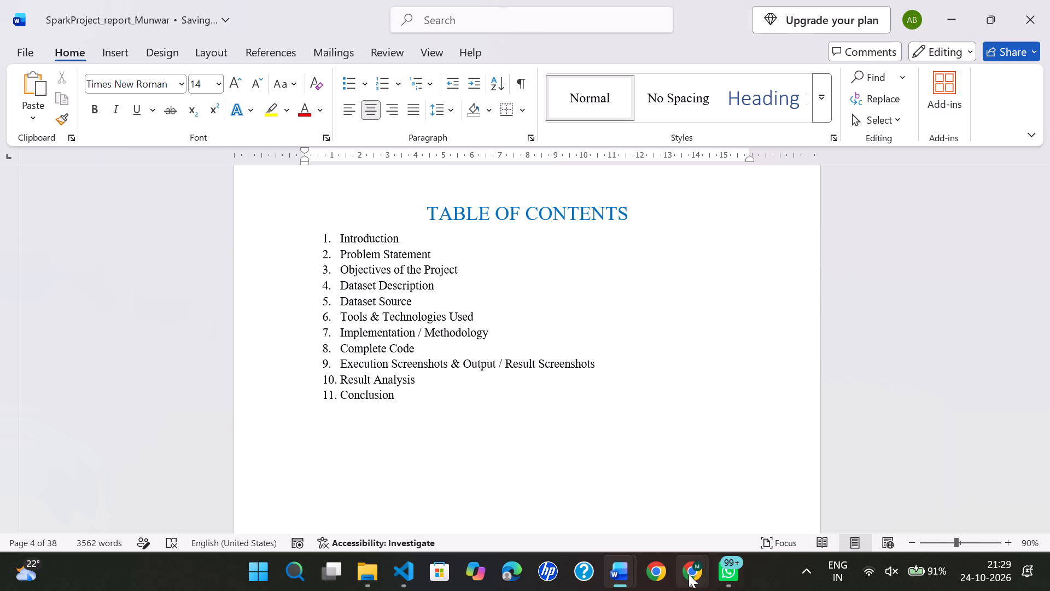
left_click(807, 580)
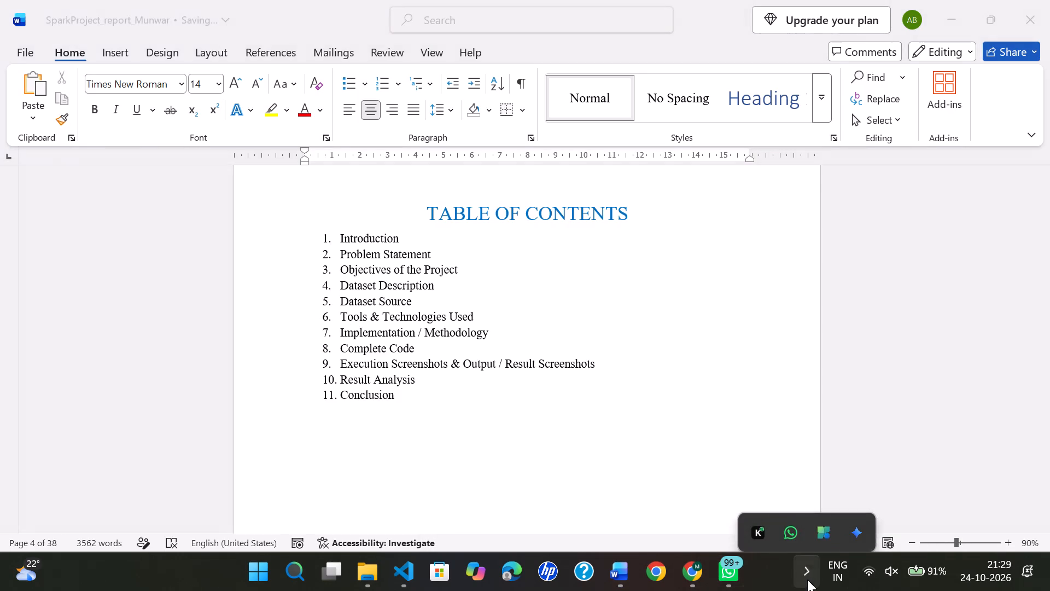
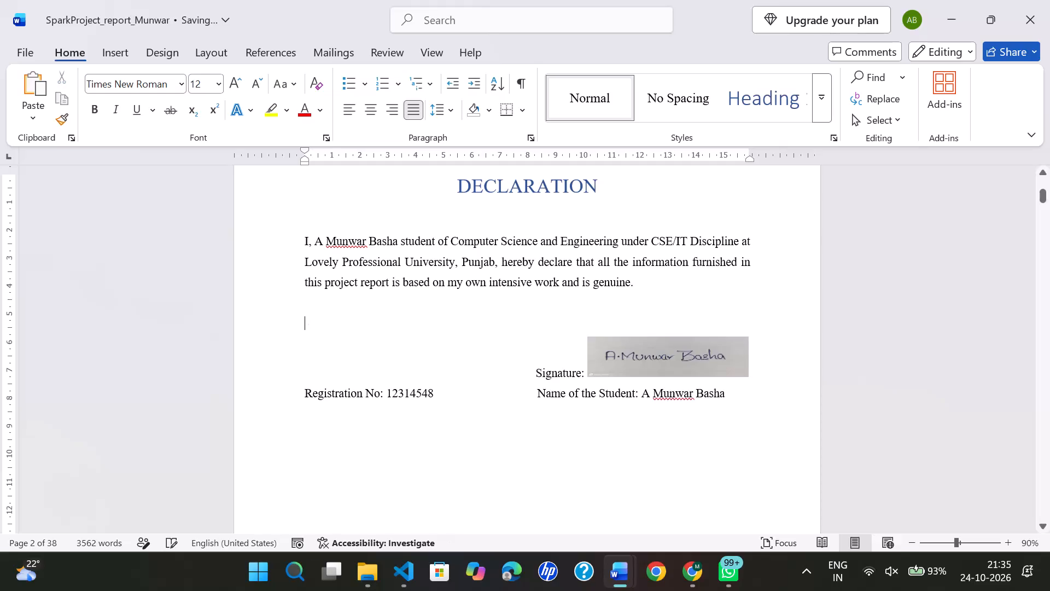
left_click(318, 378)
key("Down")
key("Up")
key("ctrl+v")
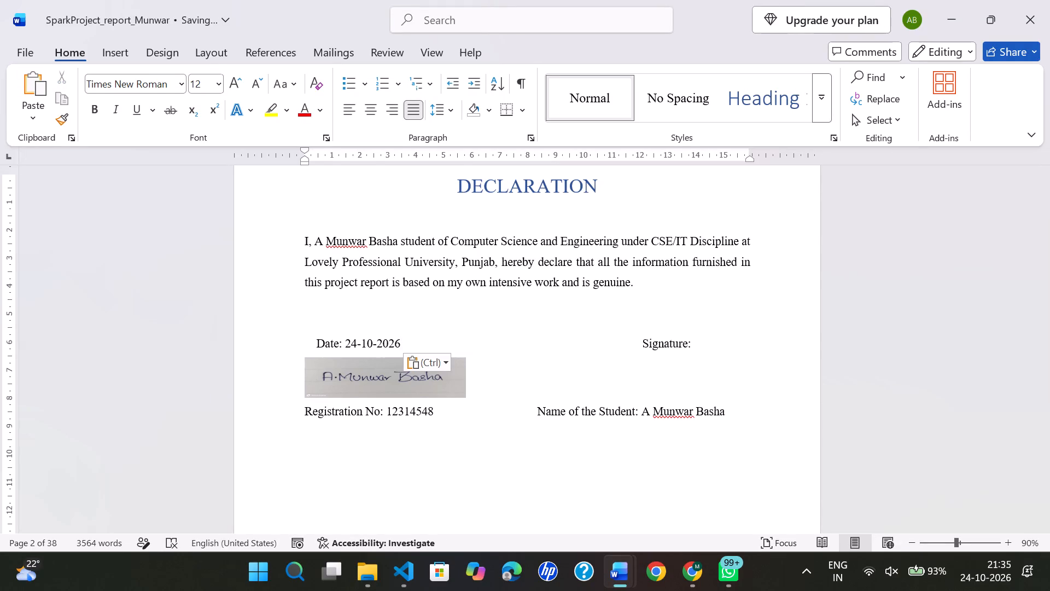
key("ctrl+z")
Insert the copied "Date: 24-10-2026" text at the start of the signature line on the declaration page.
key("Left")
key("Left")
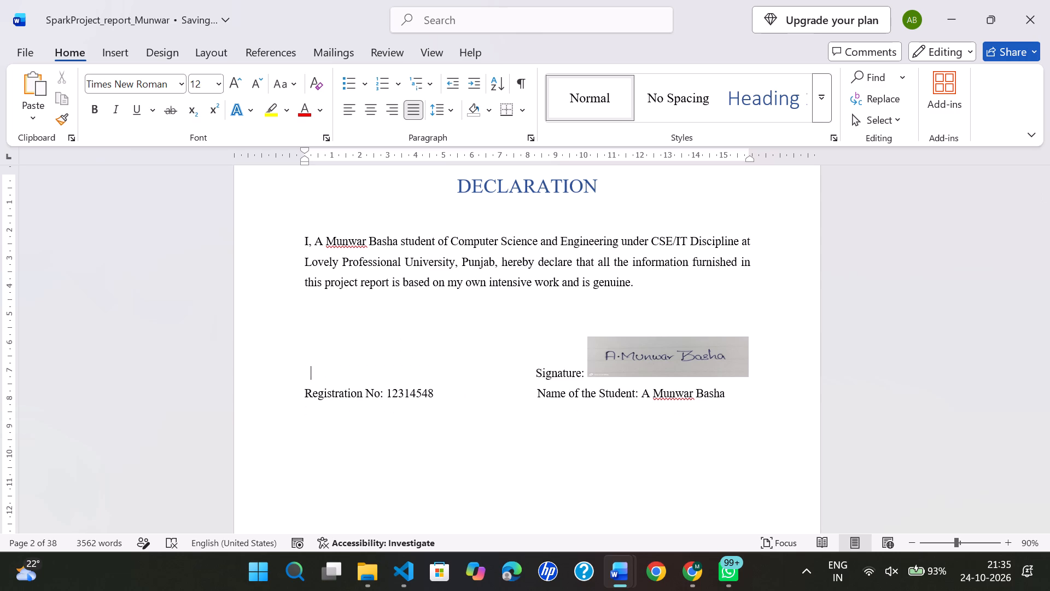
key("Left")
key("ctrl+v")
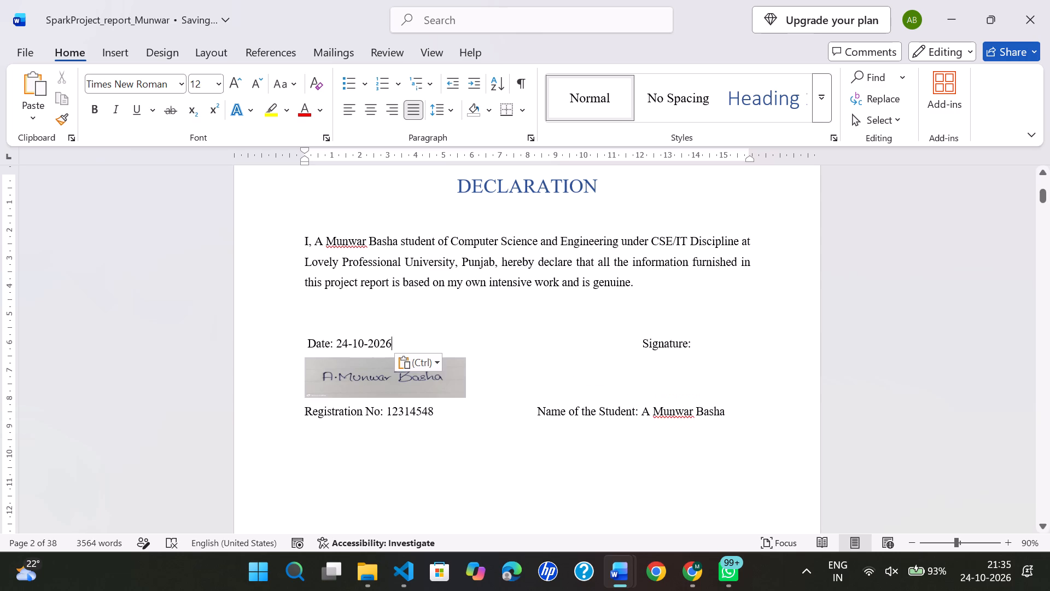
Copy the signature image and remove it from below the date line on the declaration page.
left_click(367, 381)
key("ctrl+c")
key("BackSpace")
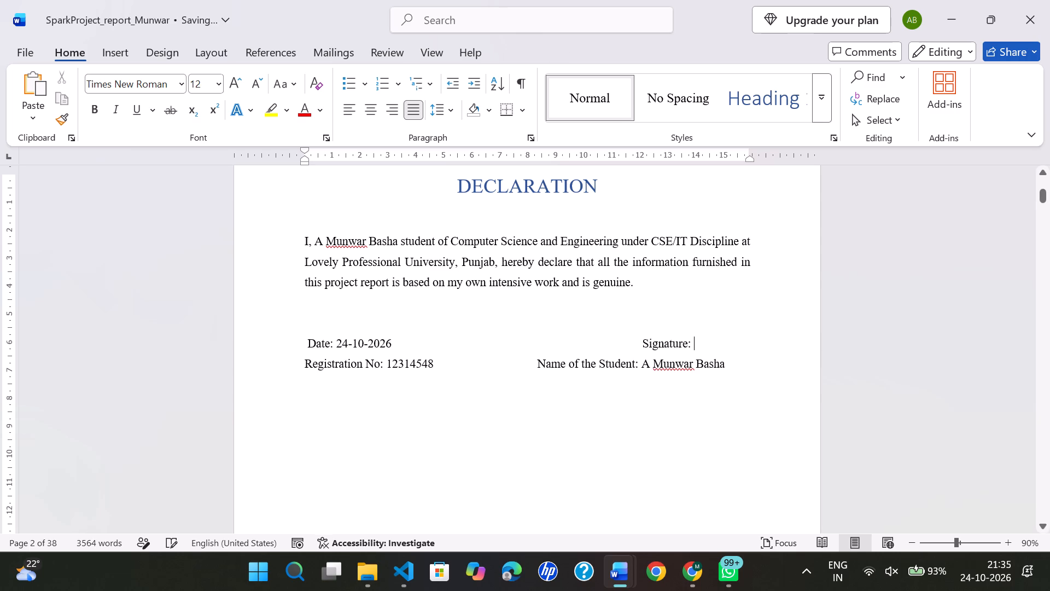
key("ctrl+v")
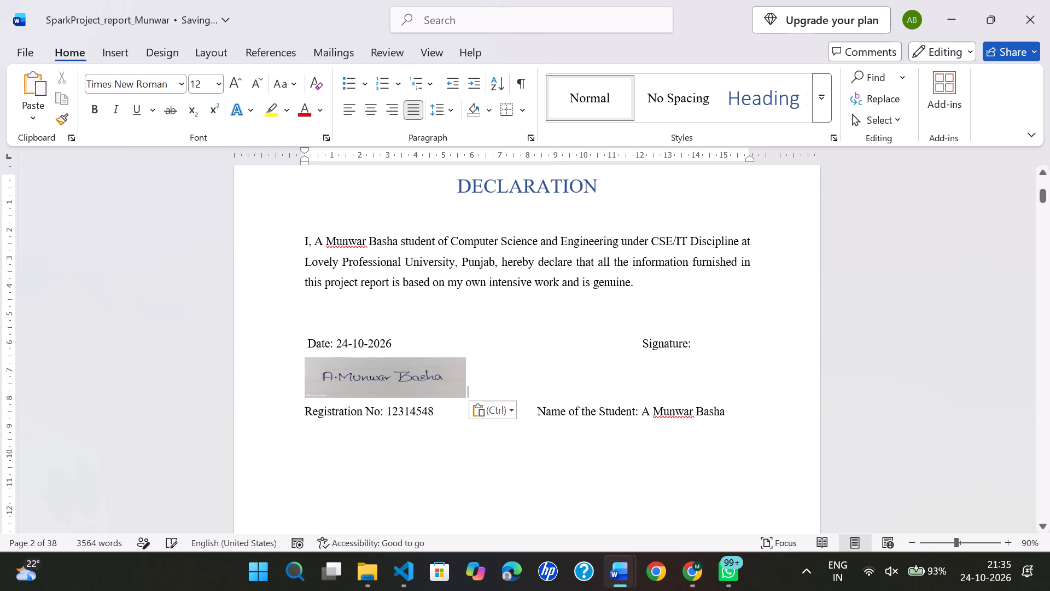
key("ctrl+z")
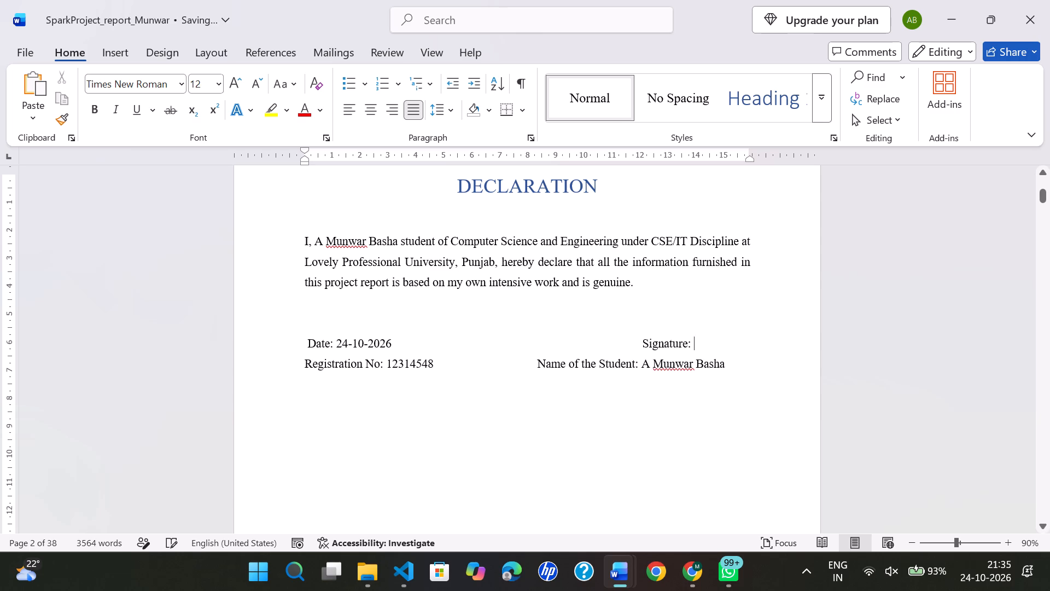
Shorten the gap of spaces between the date and "Signature:" to make room for the signature image on the same line.
left_click(642, 345)
key("BackSpace")
key("BackSpace")
key("BackSpace")
key("BackSpace")
key("BackSpace")
key("BackSpace")
key("BackSpace")
key("BackSpace")
key("BackSpace")
key("BackSpace")
key("BackSpace")
key("BackSpace")
key("BackSpace")
key("BackSpace")
key("BackSpace")
key("BackSpace")
key("BackSpace")
key("BackSpace")
key("BackSpace")
key("BackSpace")
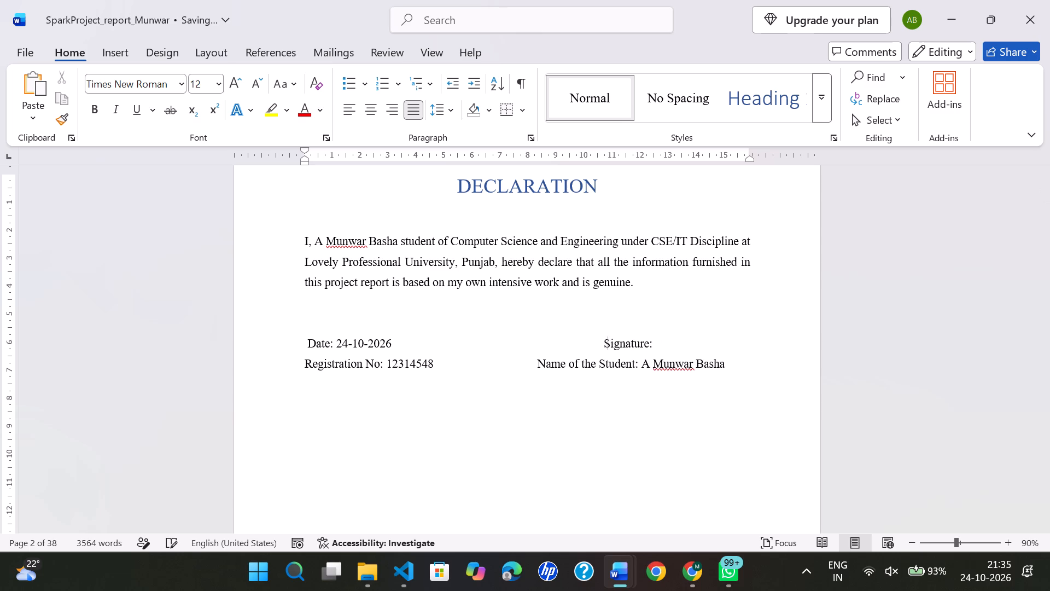
key("ctrl+z")
key("ctrl+z")
key("ctrl+z")
key("ctrl+z")
key("ctrl+z")
key("ctrl+z")
key("ctrl+z")
key("ctrl+z")
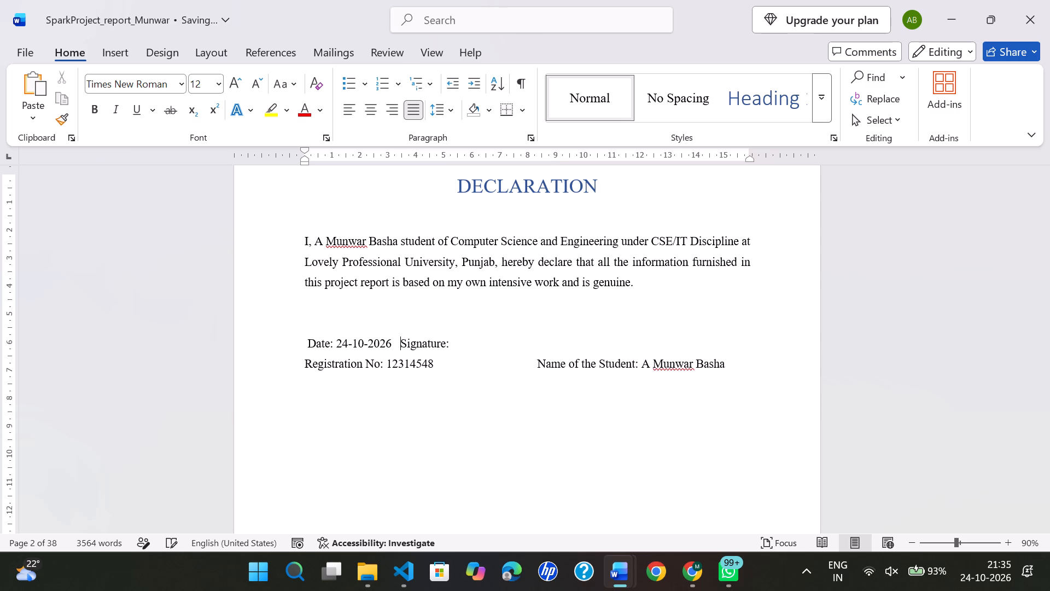
key("ctrl+z")
key("ctrl+z")
key("ctrl+z")
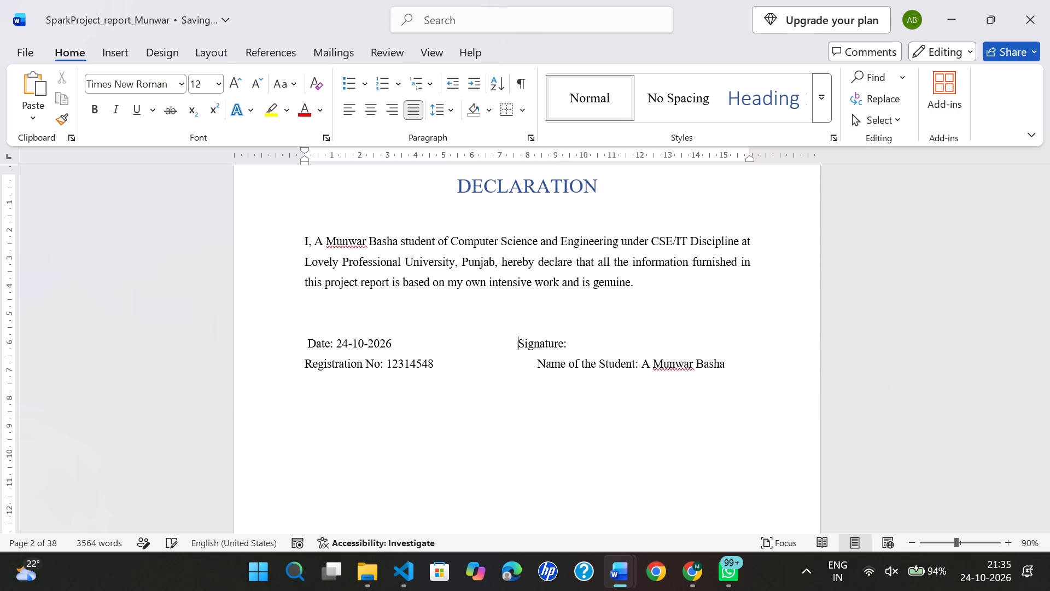
key("ctrl+z")
key("BackSpace")
key("BackSpace")
key("space")
key("space")
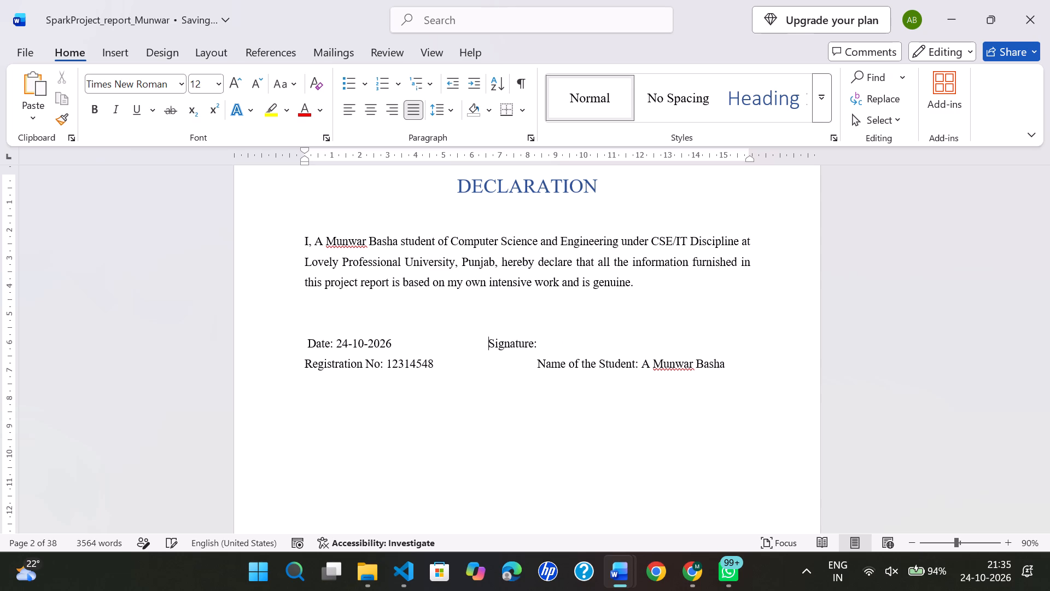
key("space")
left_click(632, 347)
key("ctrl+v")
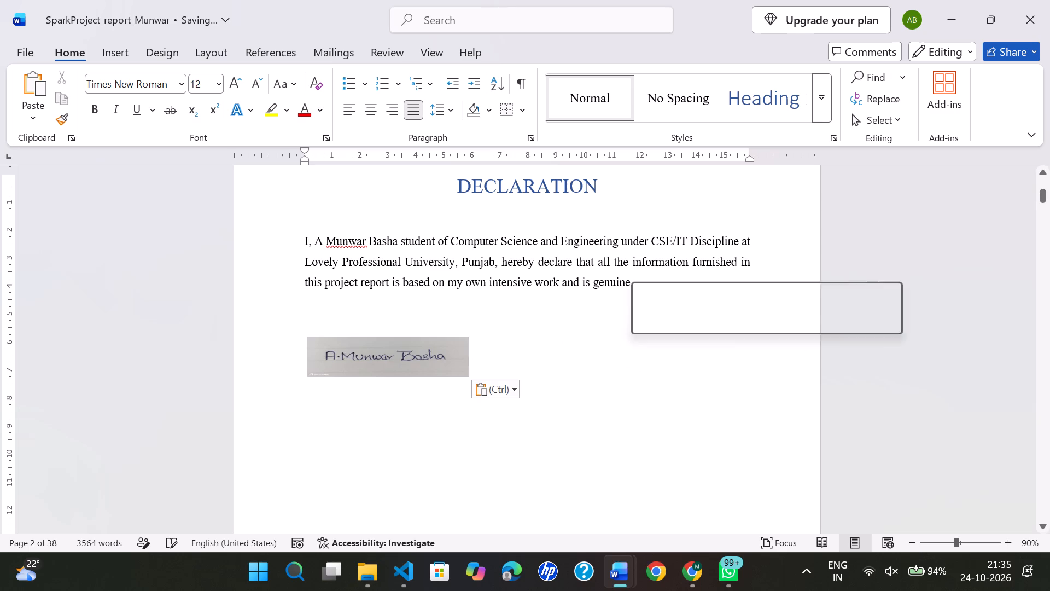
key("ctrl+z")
Paste the copied signature image after "Signature:" on the date line.
left_click(610, 334)
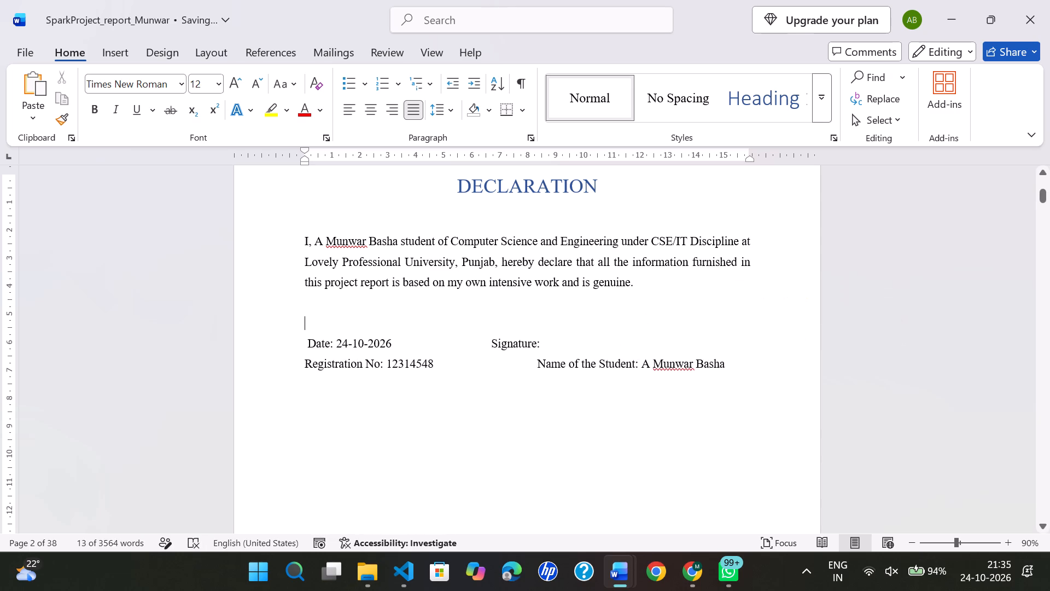
left_click(591, 341)
key("ctrl+v")
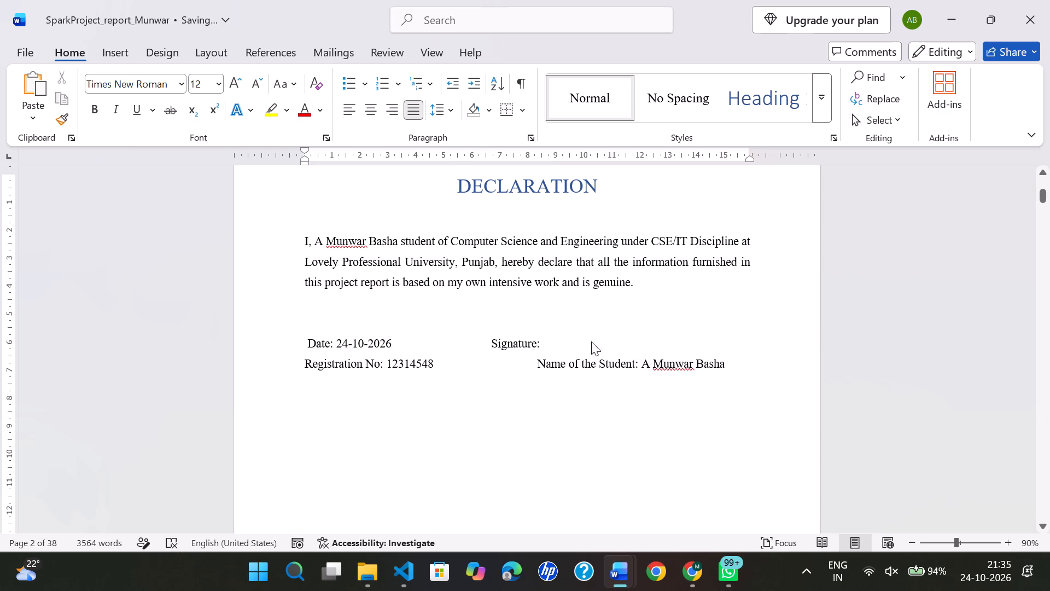
Add spaces before "Signature:" to line it up with "Name of the Student:" on the line below.
left_click(486, 368)
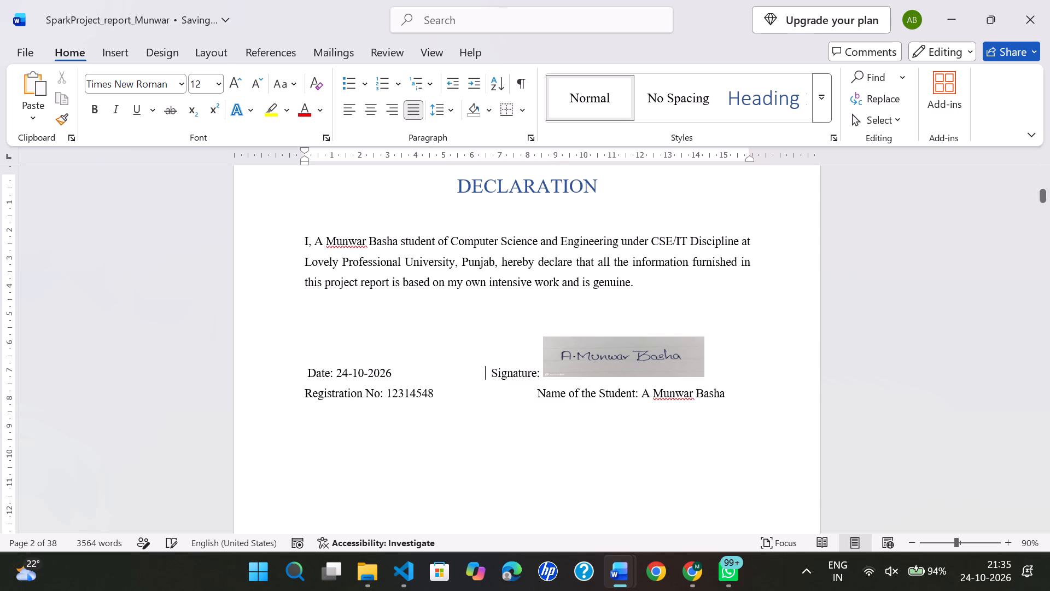
key("space")
key("space")
key("space")
key("space")
key("space")
key("space")
key("space")
key("space")
key("space")
key("space")
key("space")
key("space")
key("space")
key("space")
key("space")
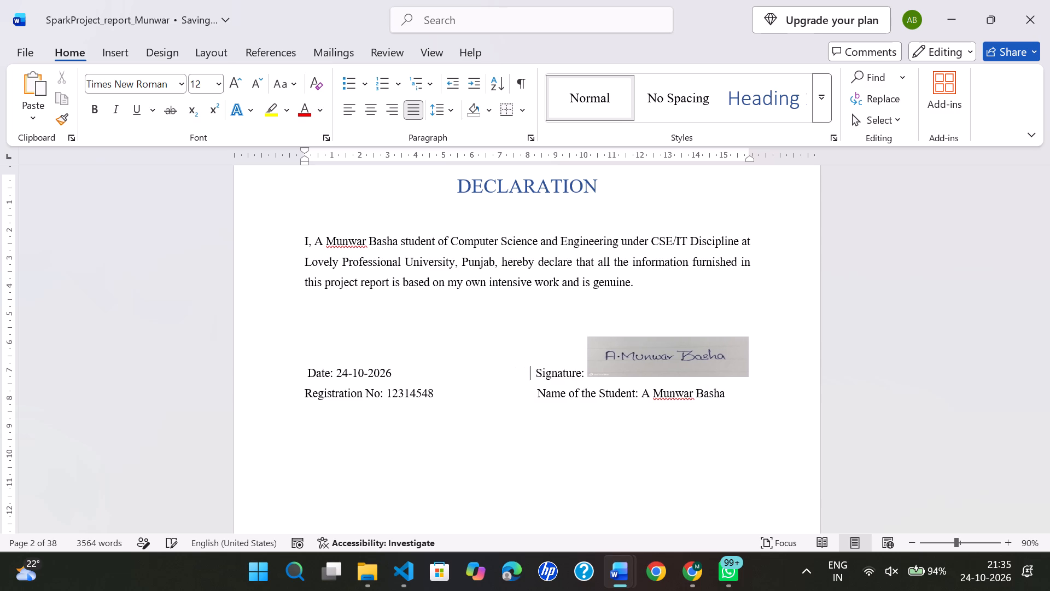
key("space")
key("BackSpace")
left_click(879, 415)
Review the Spark report from the cover page through the declaration, acknowledgement and dataset description to the code sections.
scroll(879, 415, "up", 8)
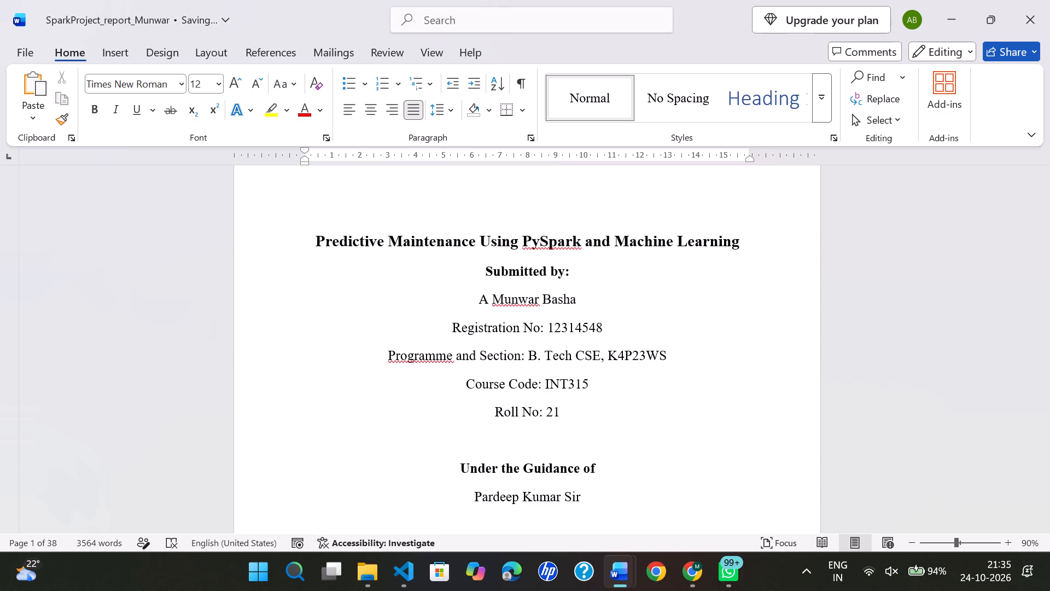
scroll(879, 415, "down", 1)
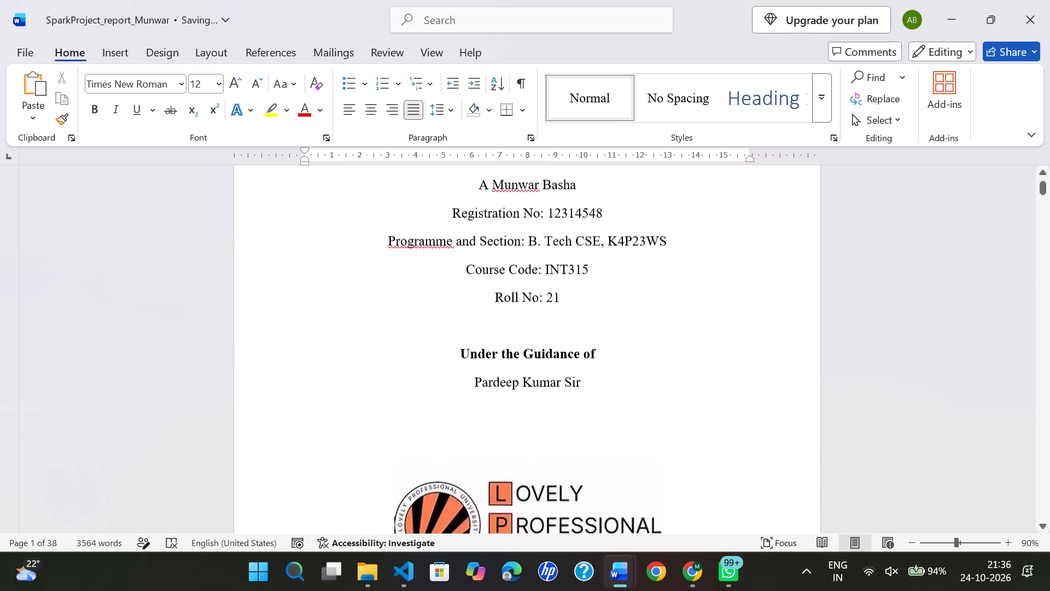
scroll(879, 415, "down", 2)
scroll(879, 415, "up", 1)
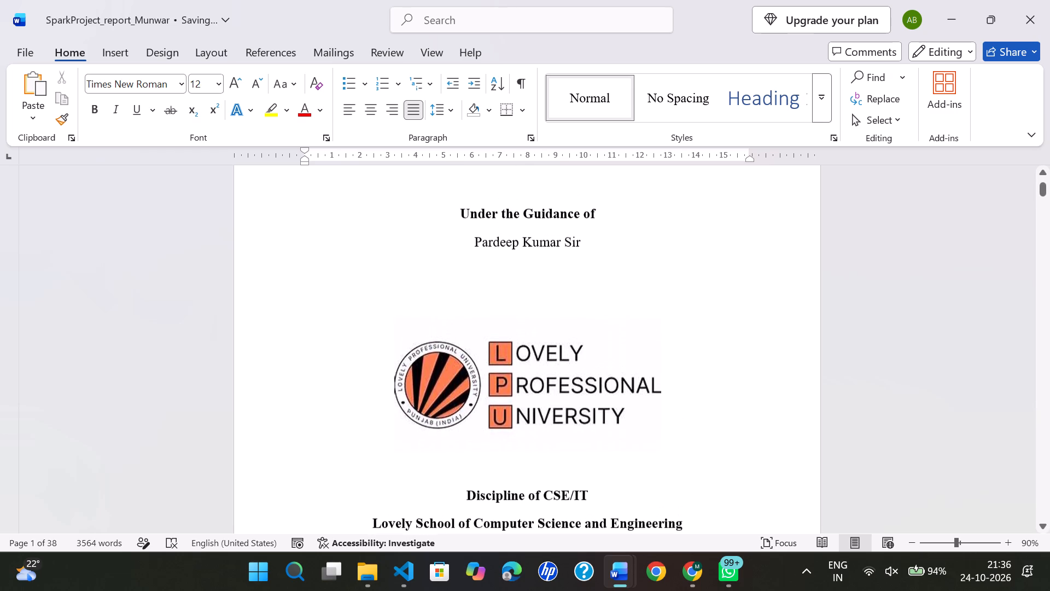
scroll(879, 415, "down", 7)
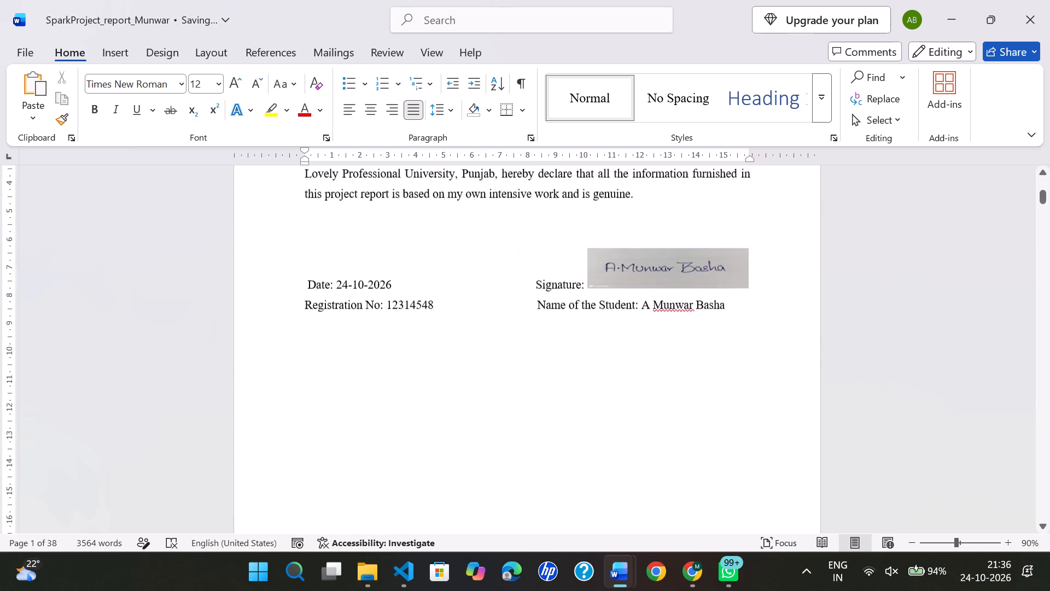
scroll(879, 415, "down", 5)
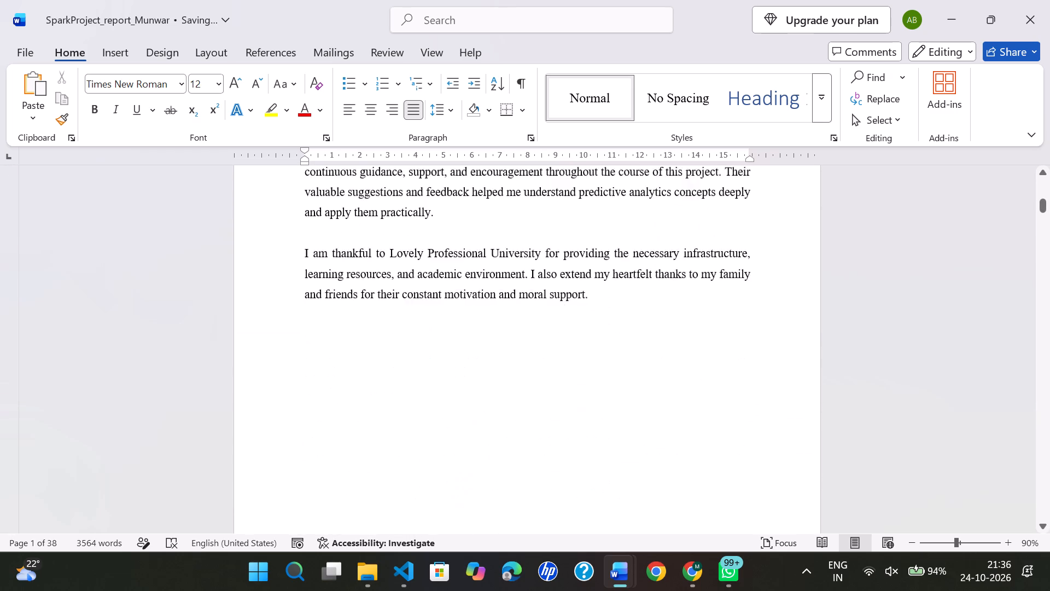
scroll(879, 415, "down", 16)
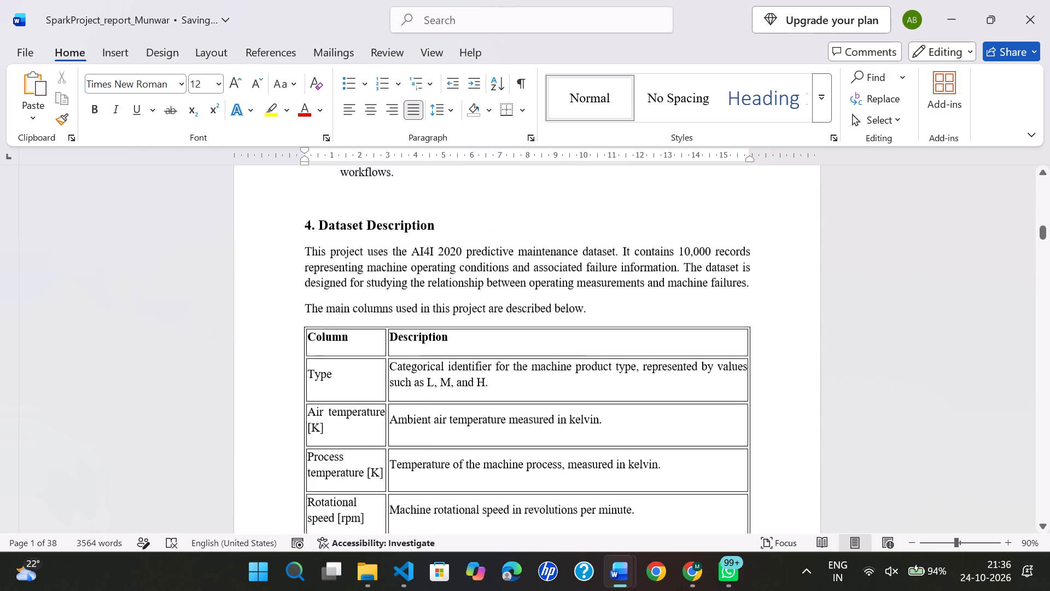
scroll(879, 415, "down", 20)
scroll(879, 415, "down", 4)
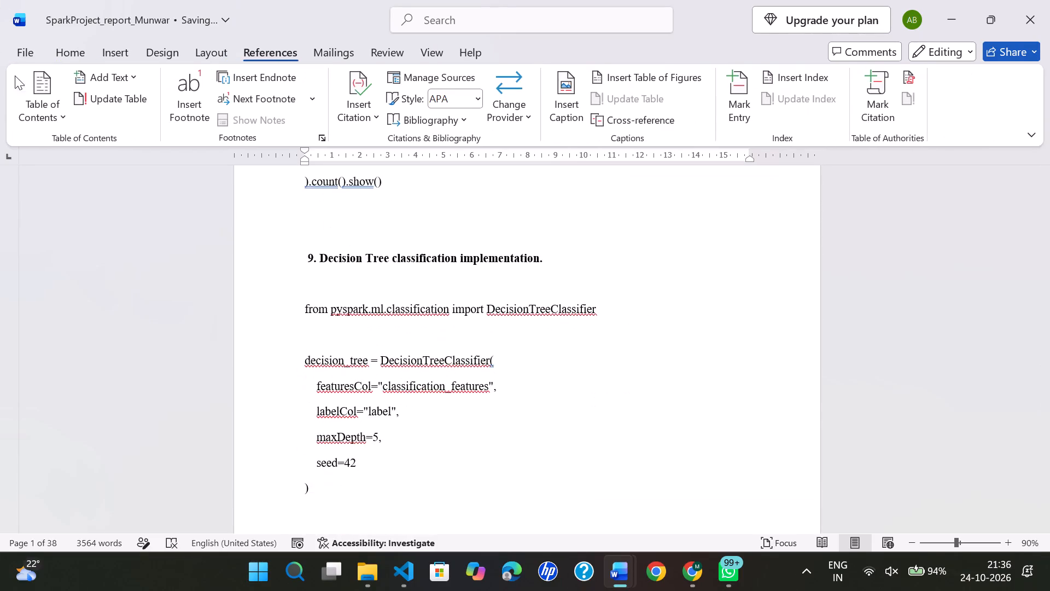
Save a copy of the report as the Word document SparkProject_report_Munwar in the Desktop folder, replacing the existing file.
left_click(25, 51)
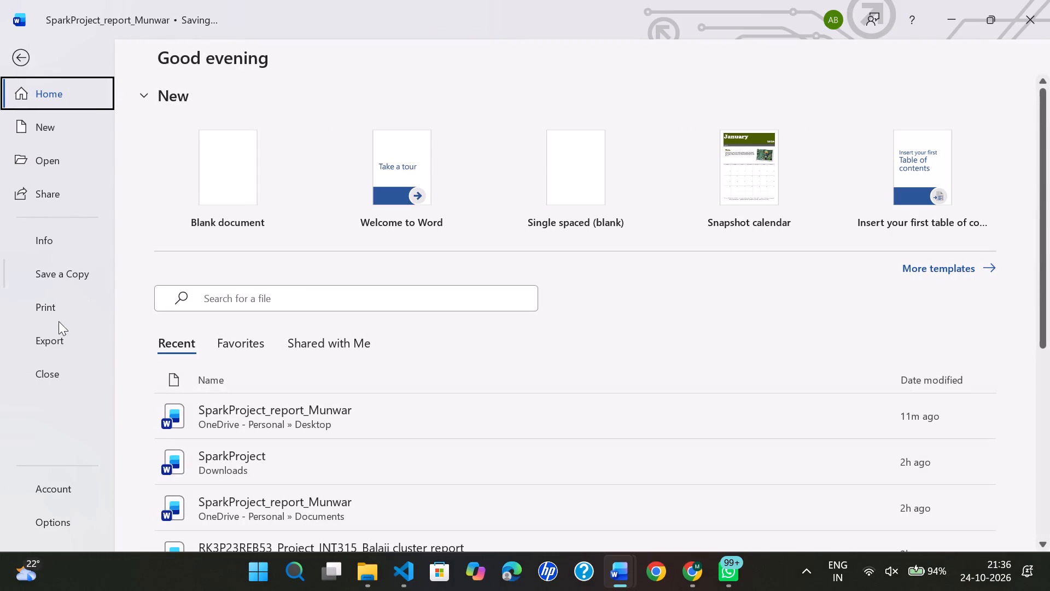
left_click(57, 270)
left_click(229, 438)
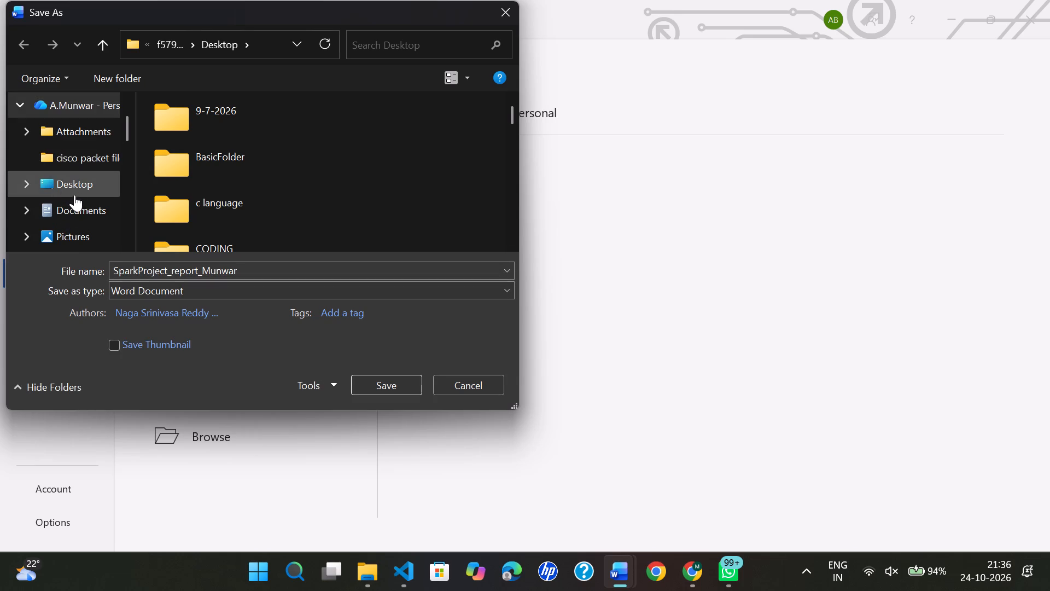
left_click(71, 186)
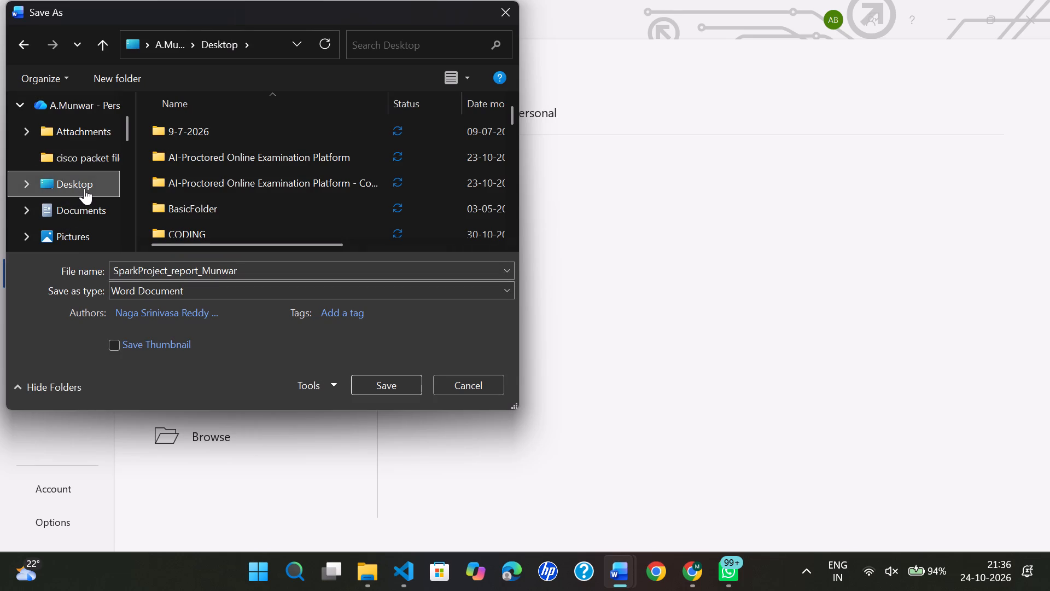
left_click(377, 383)
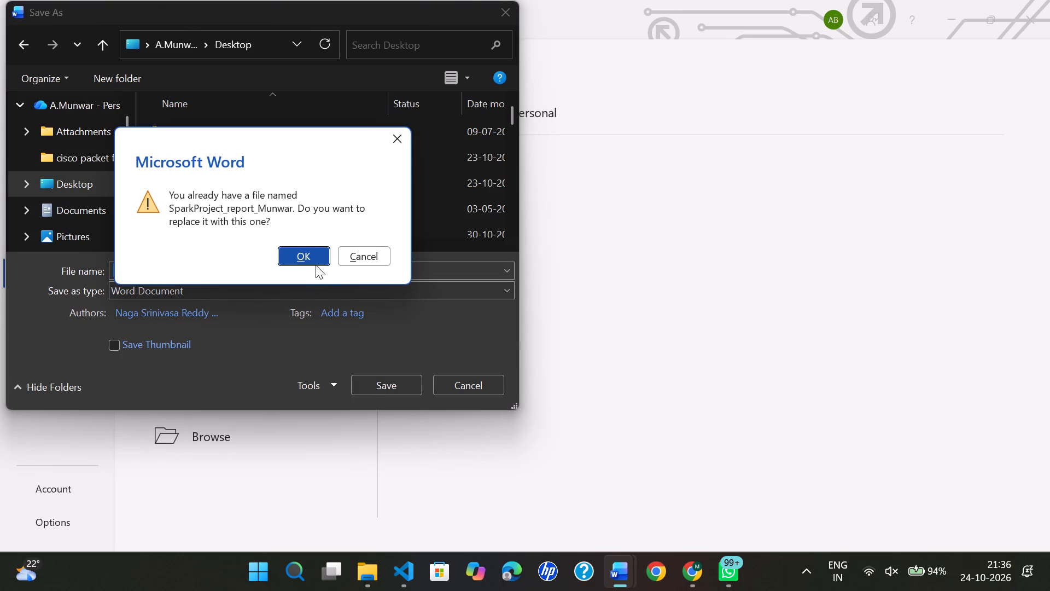
left_click(309, 261)
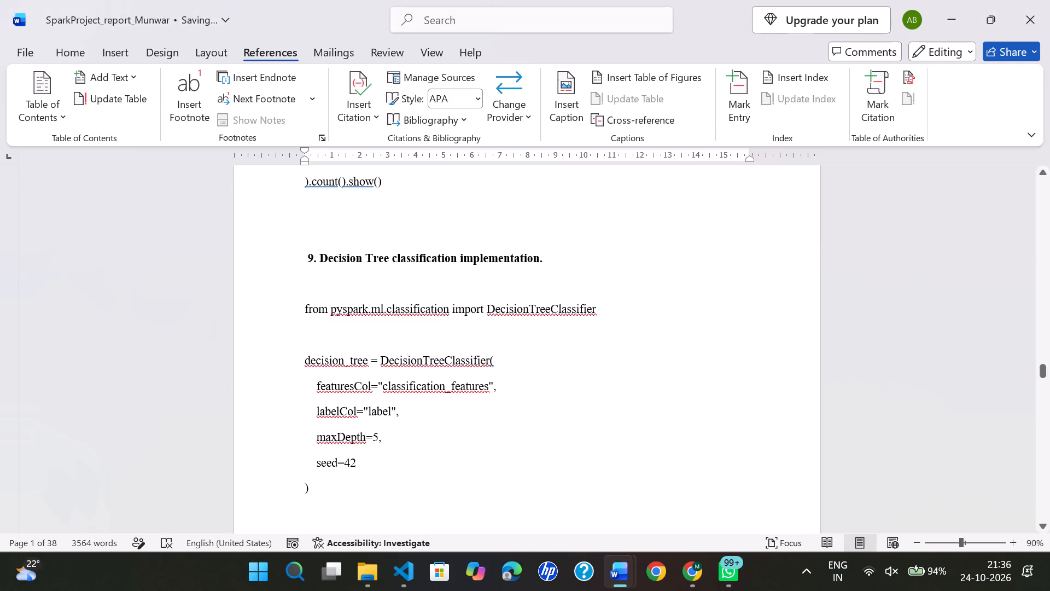
Save a PDF copy of the report as SparkProject_report_Munwar in the OneDrive Desktop folder, replacing the existing file.
left_click(20, 53)
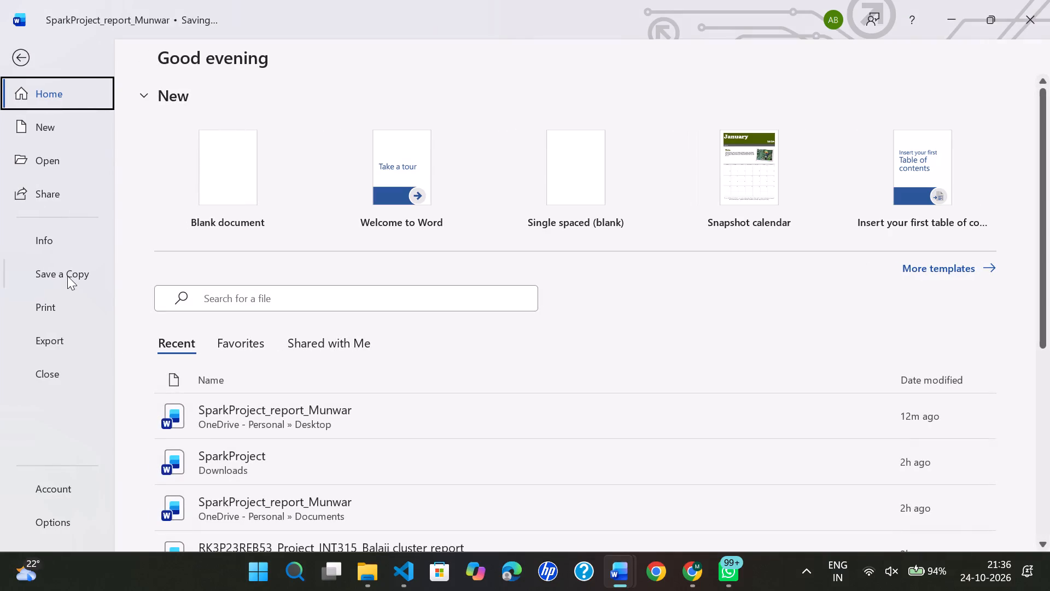
left_click(67, 276)
left_click(247, 426)
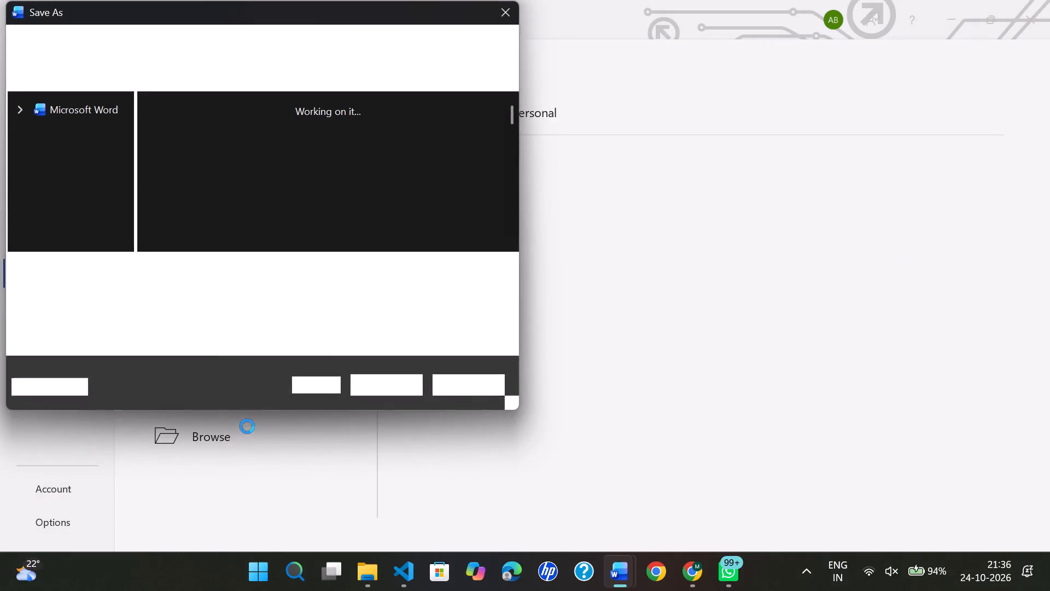
left_click(360, 291)
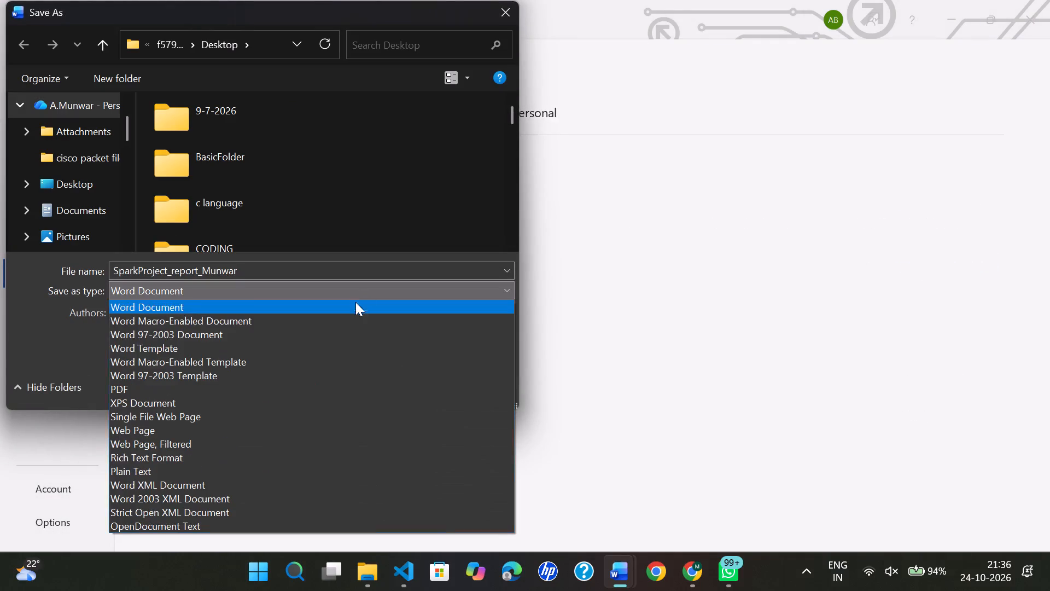
left_click(326, 391)
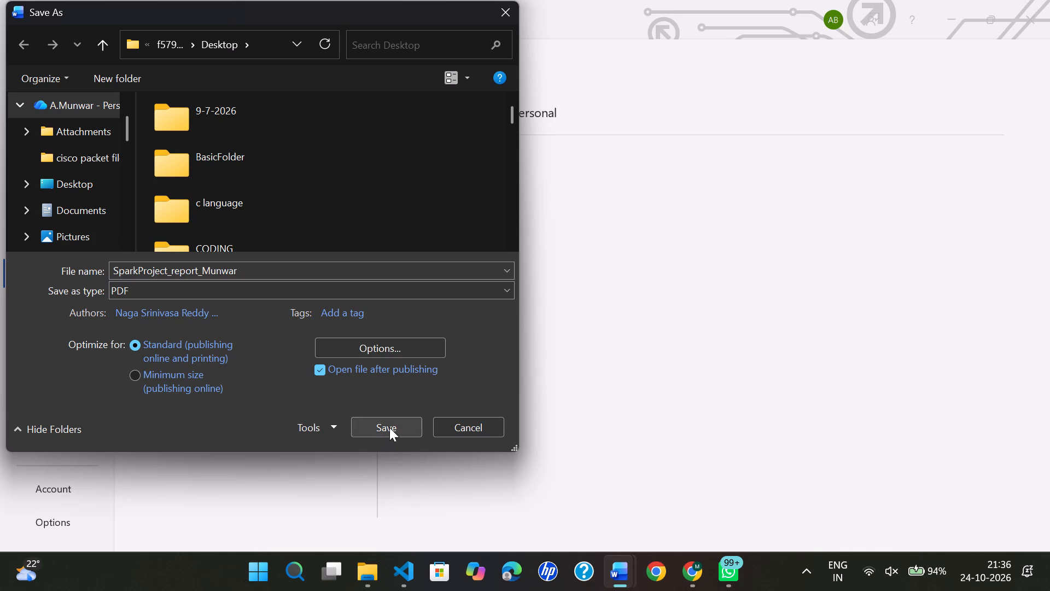
left_click(389, 427)
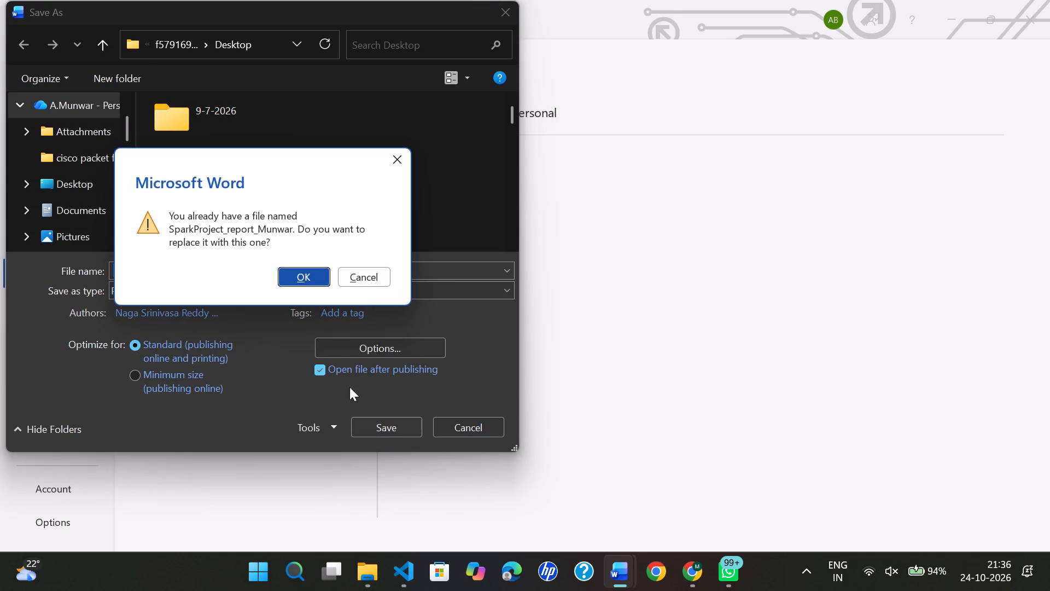
left_click(361, 281)
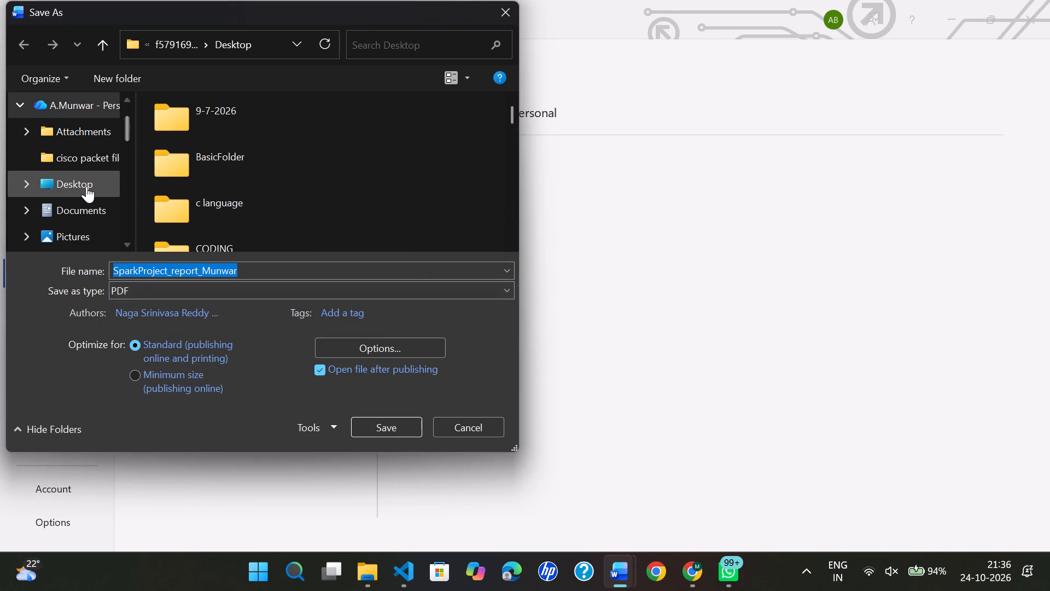
left_click(87, 187)
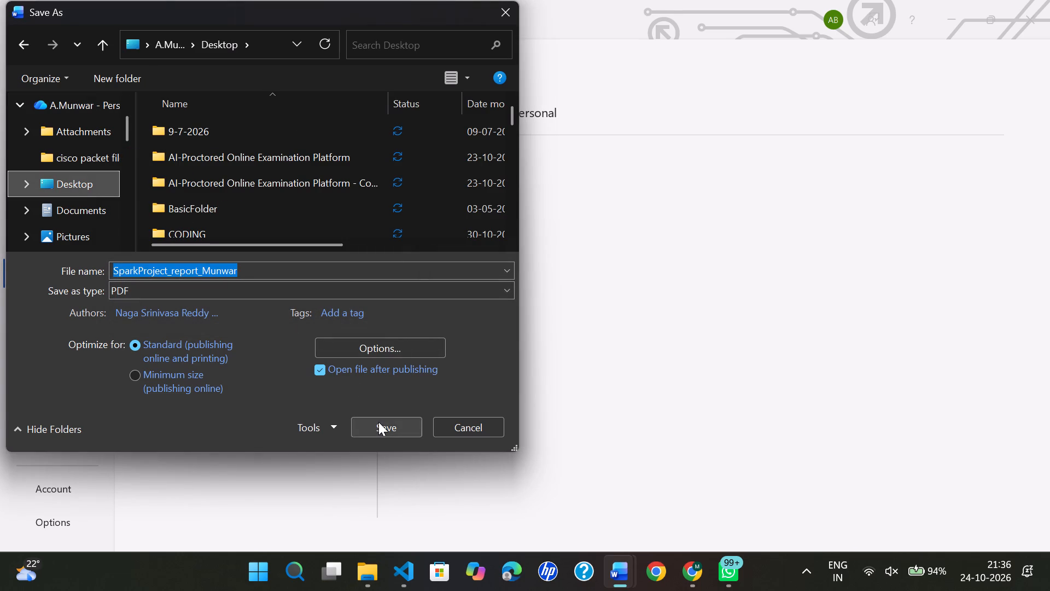
left_click(378, 422)
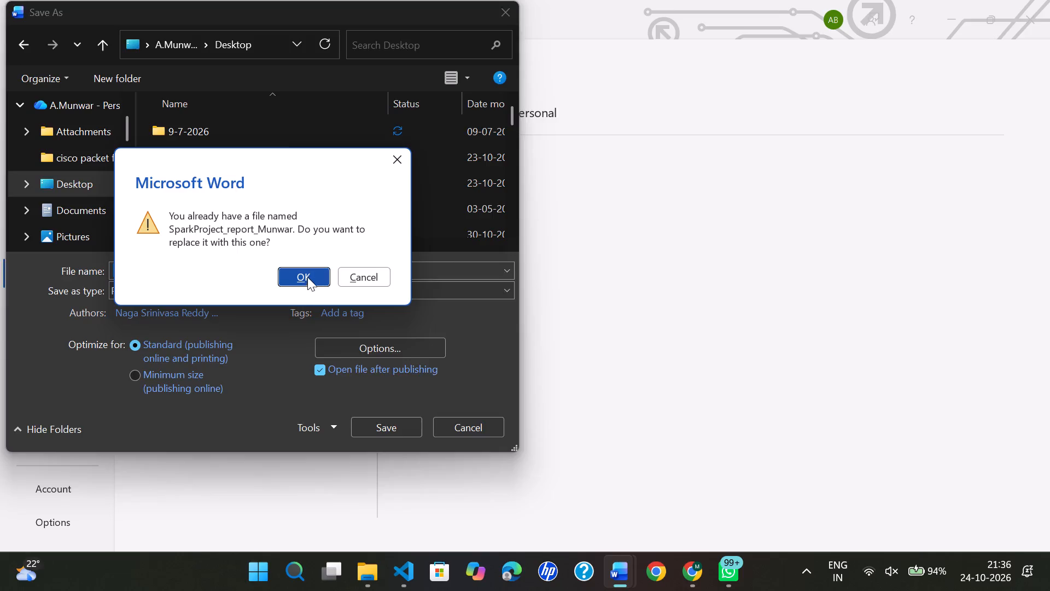
left_click(307, 276)
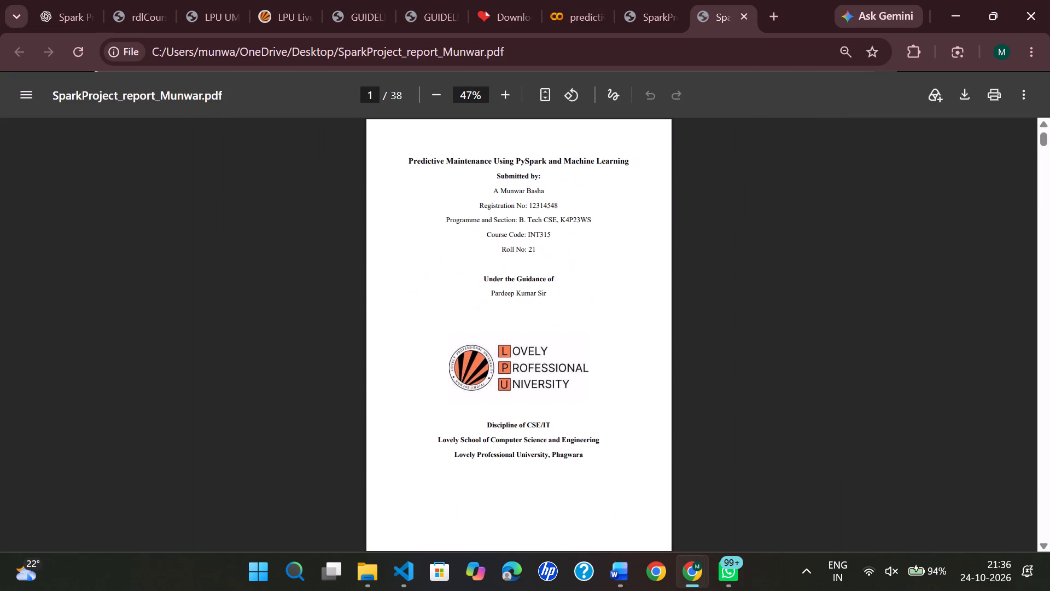
Review the exported PDF's opening pages from the cover through the acknowledgement and table of contents to the problem statement.
scroll(452, 343, "down", 6)
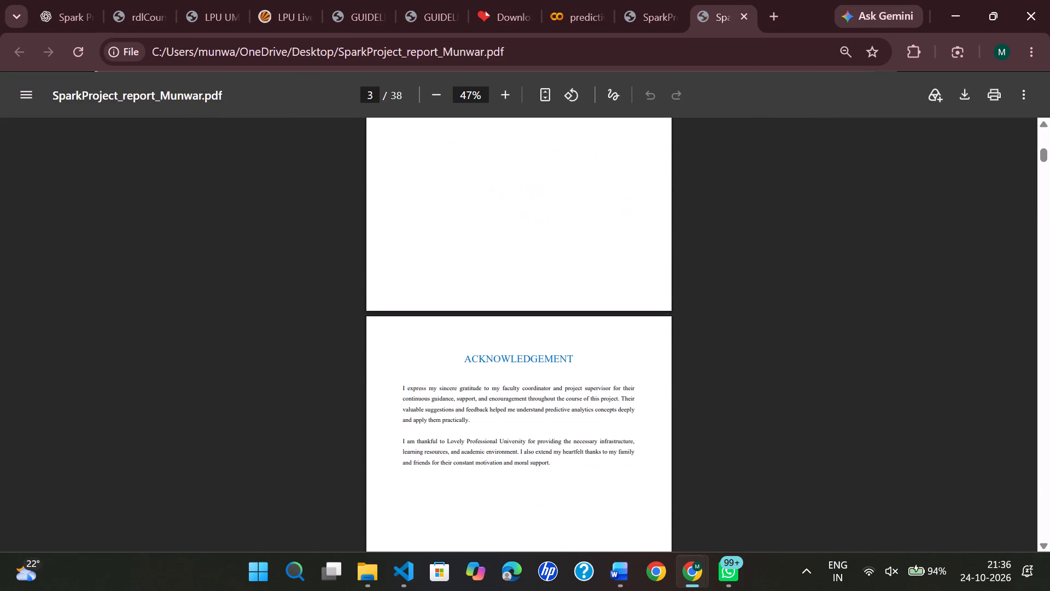
scroll(452, 343, "down", 2)
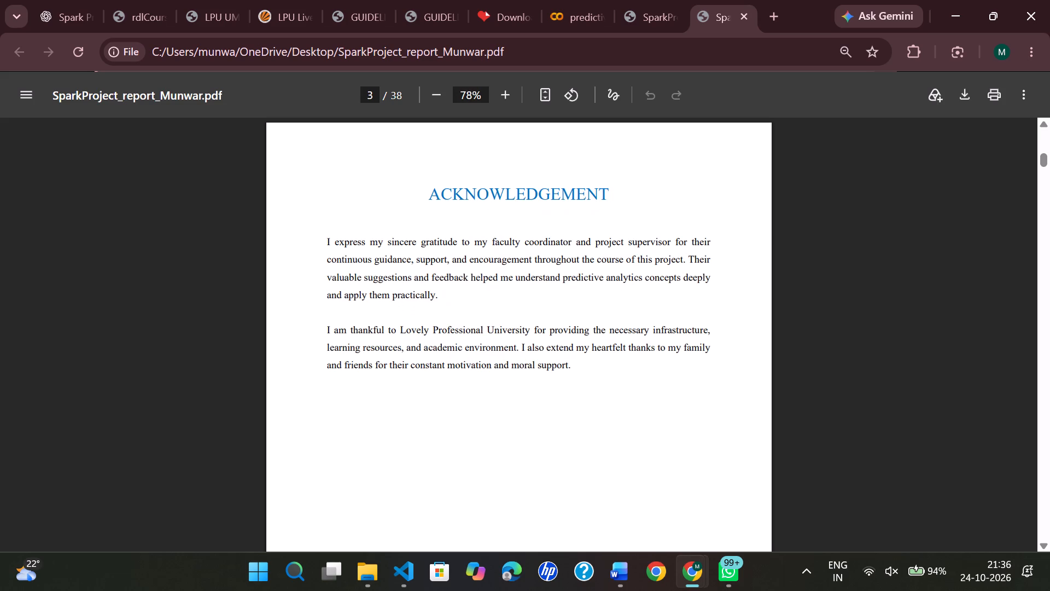
scroll(452, 343, "down", 4)
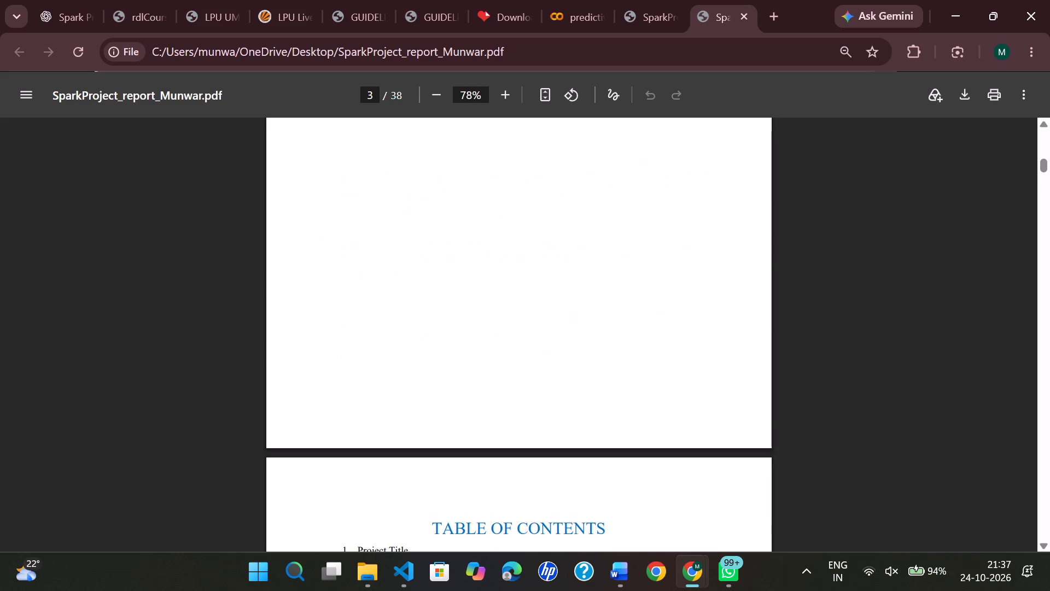
scroll(452, 343, "down", 9)
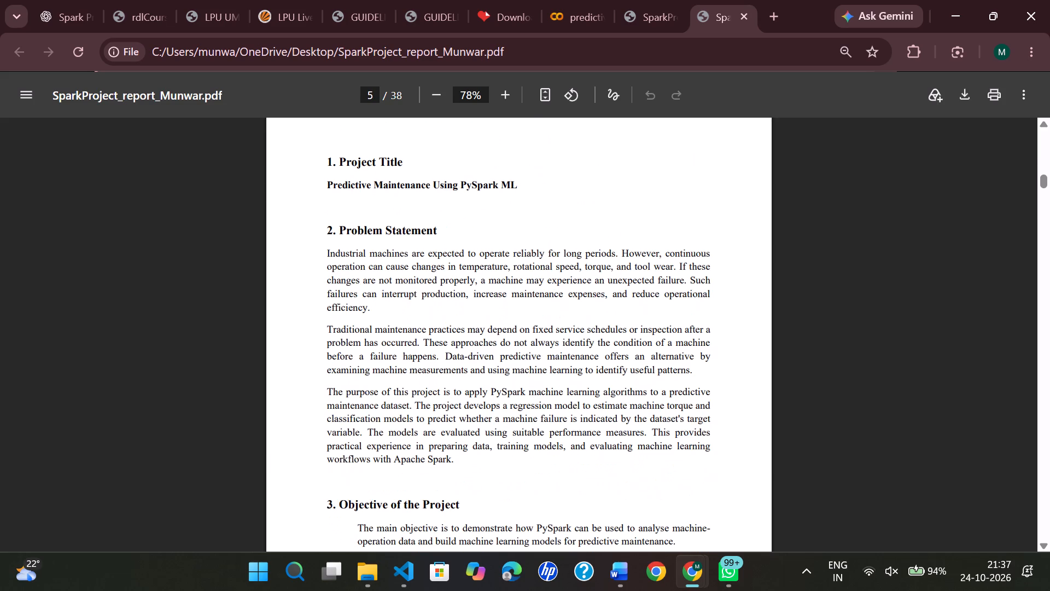
scroll(452, 343, "down", 1)
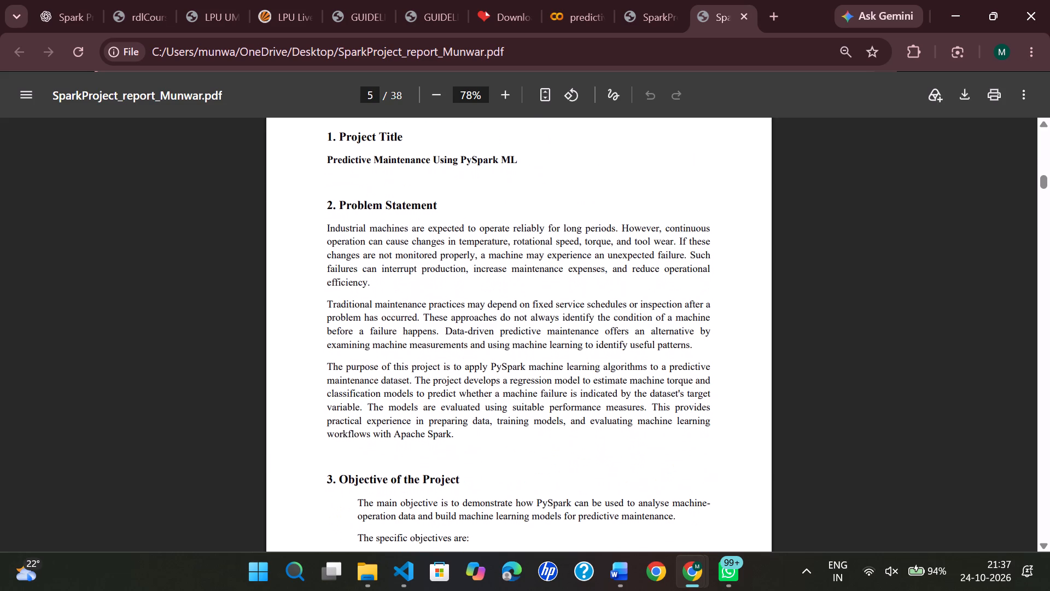
scroll(452, 343, "down", 1)
scroll(452, 343, "up", 6)
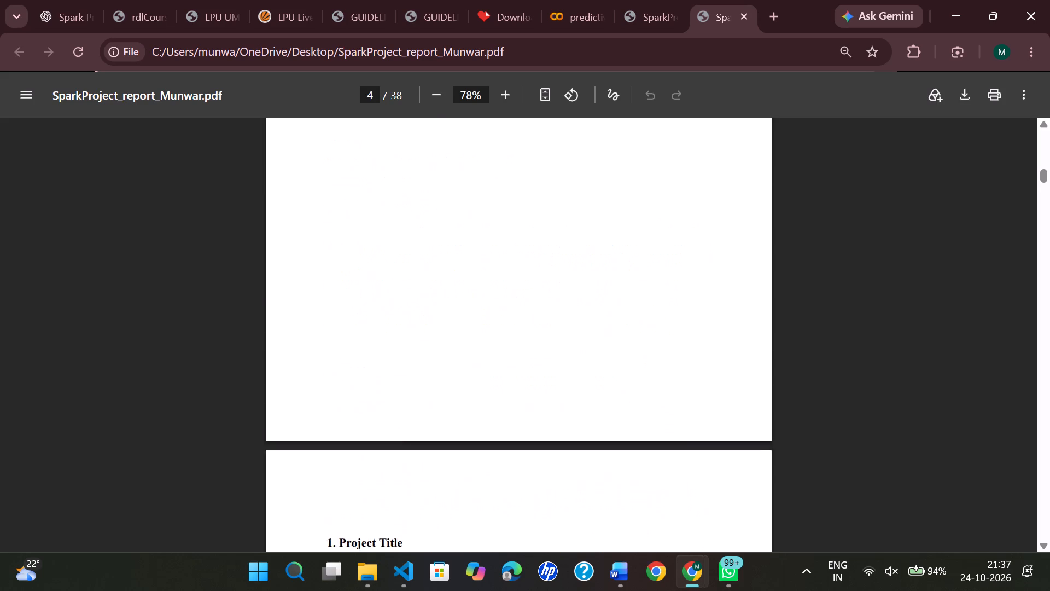
scroll(452, 343, "up", 8)
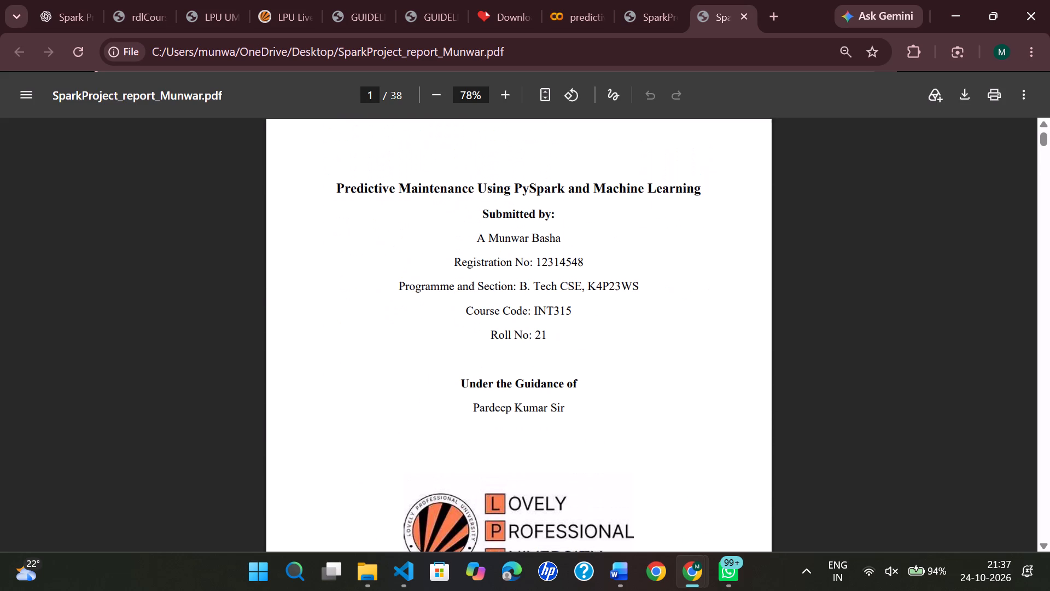
Read the PDF's table of contents and the full list of specific objectives in section 3.
scroll(452, 343, "down", 14)
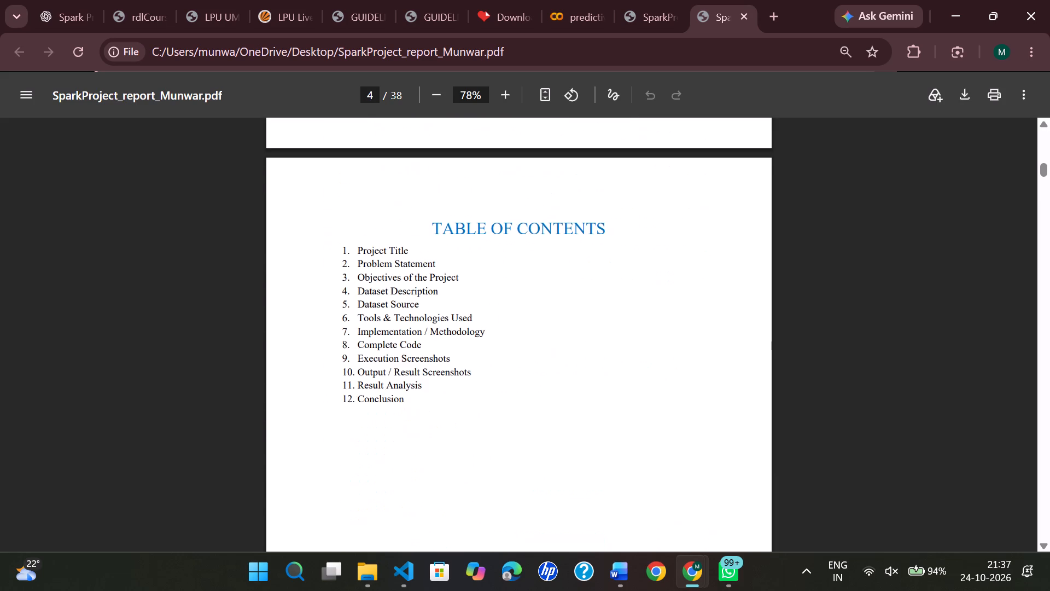
scroll(452, 343, "down", 7)
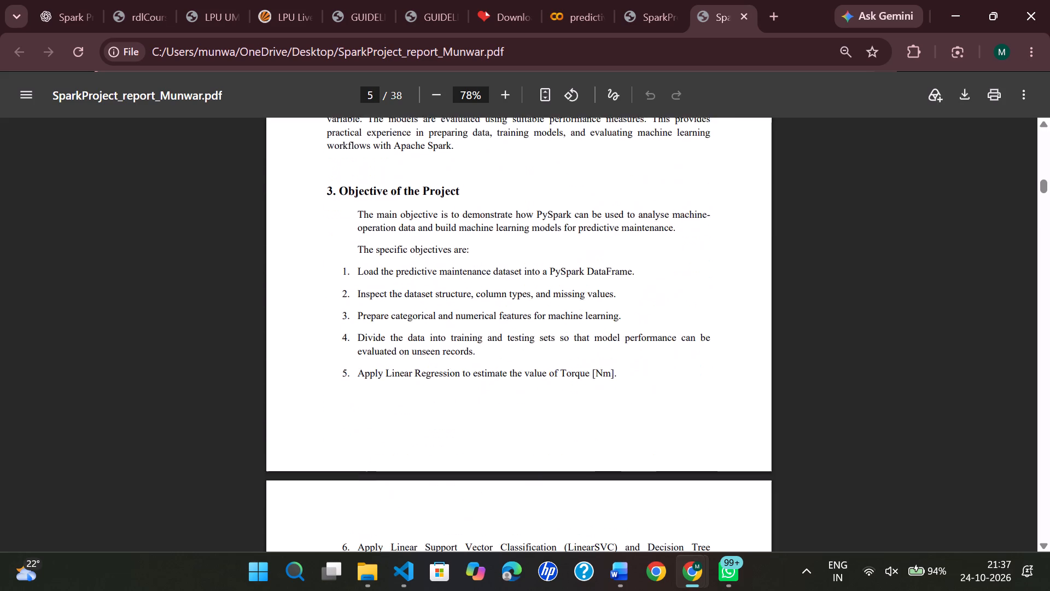
scroll(452, 343, "down", 1)
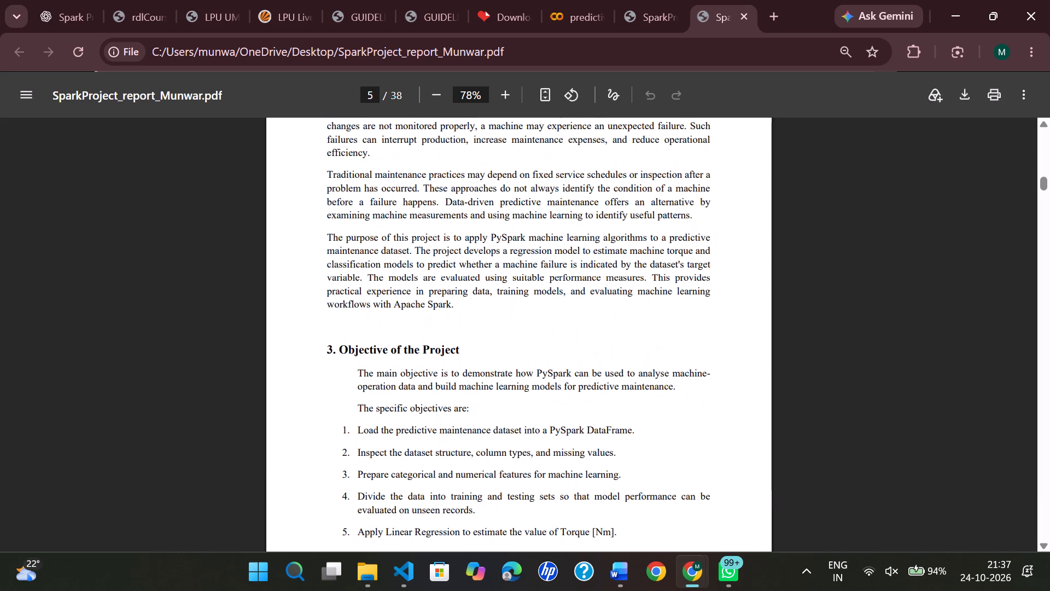
scroll(452, 343, "down", 2)
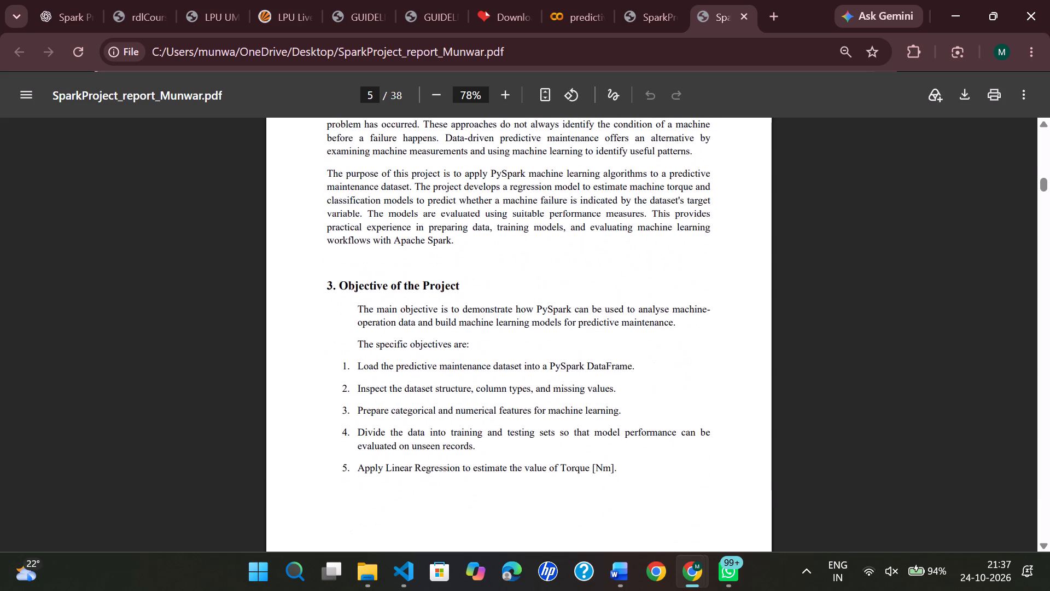
scroll(452, 343, "down", 2)
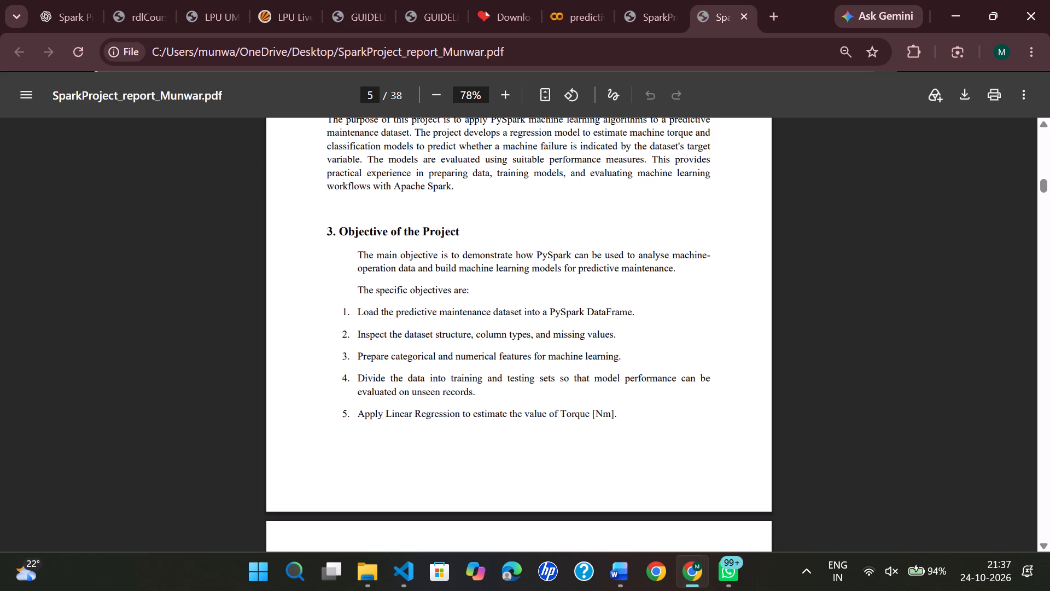
scroll(452, 343, "down", 3)
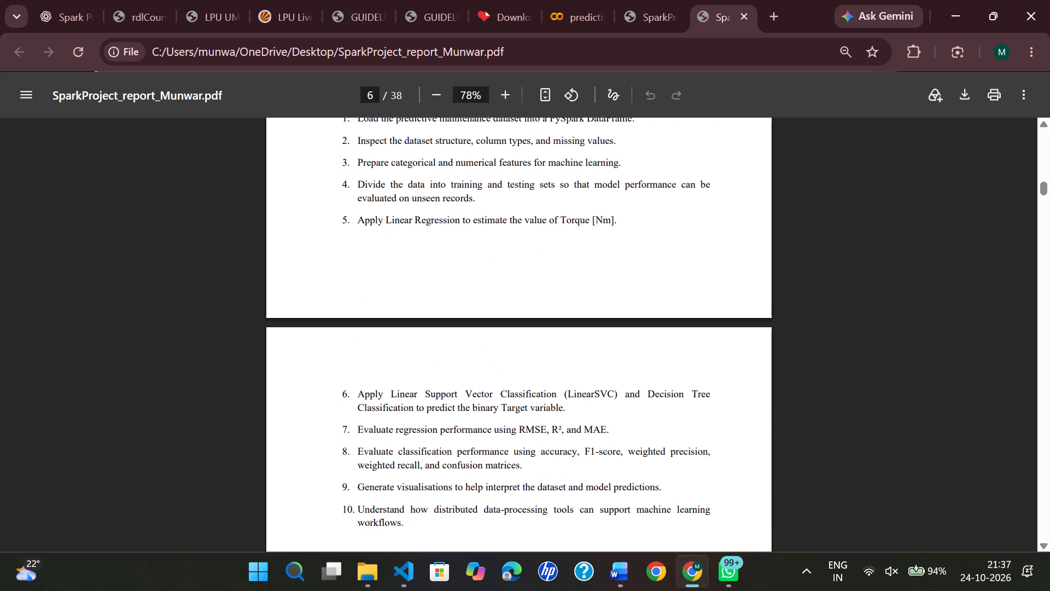
scroll(452, 343, "down", 1)
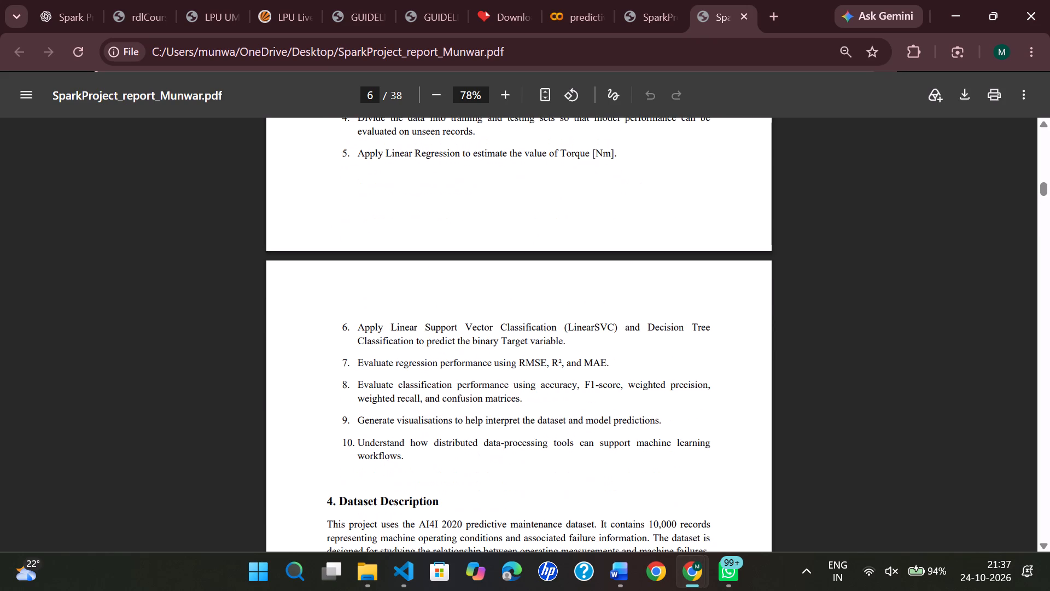
Check the PDF's dataset description table, machine learning tasks, dataset source links, references and start of the tools section.
scroll(452, 343, "down", 5)
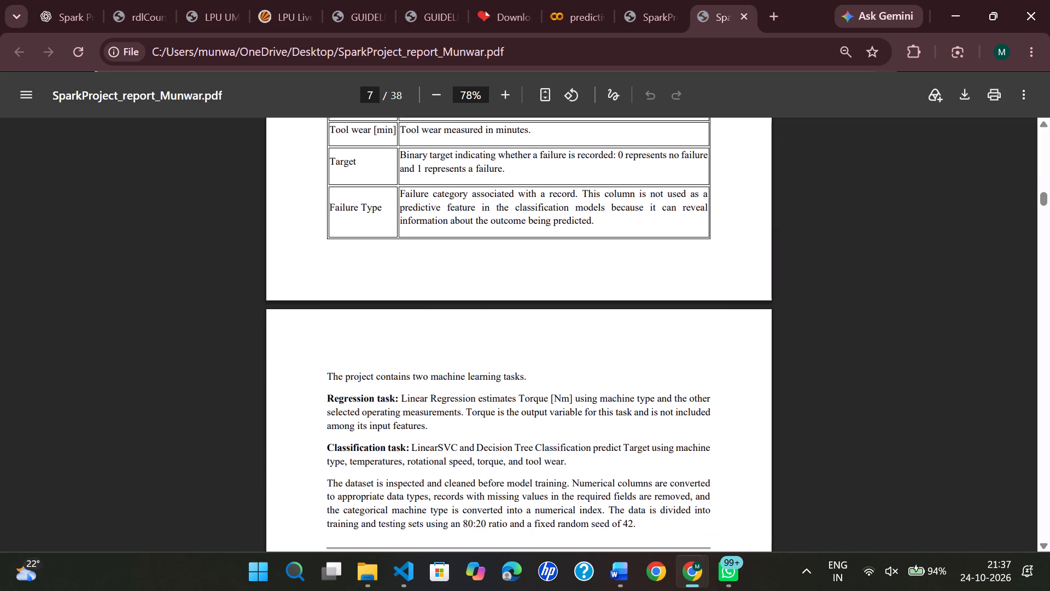
scroll(452, 343, "up", 1)
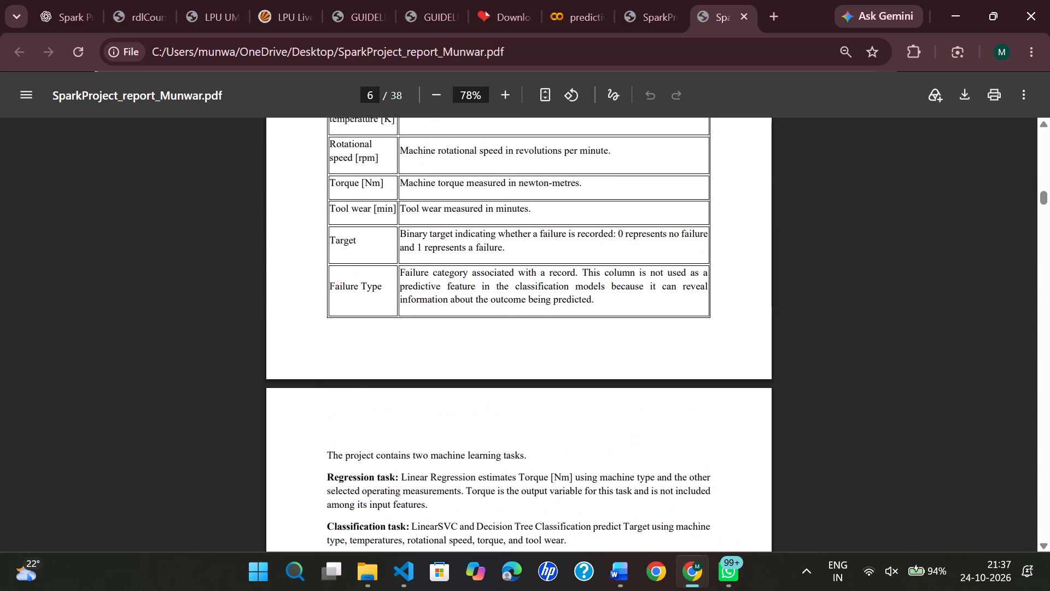
scroll(452, 343, "right", 1)
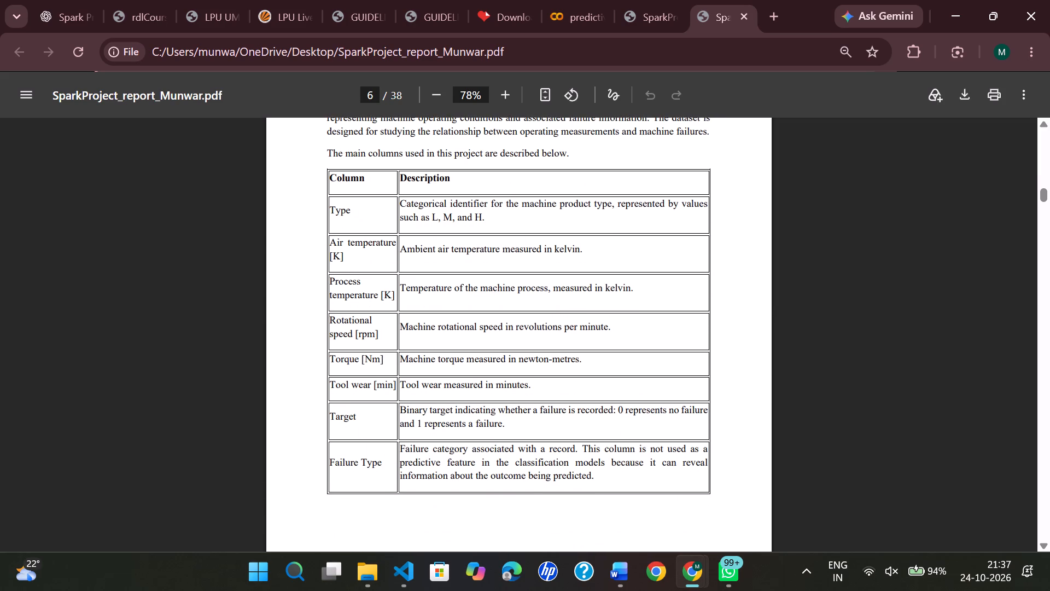
scroll(452, 343, "right", 2)
scroll(452, 343, "down", 1)
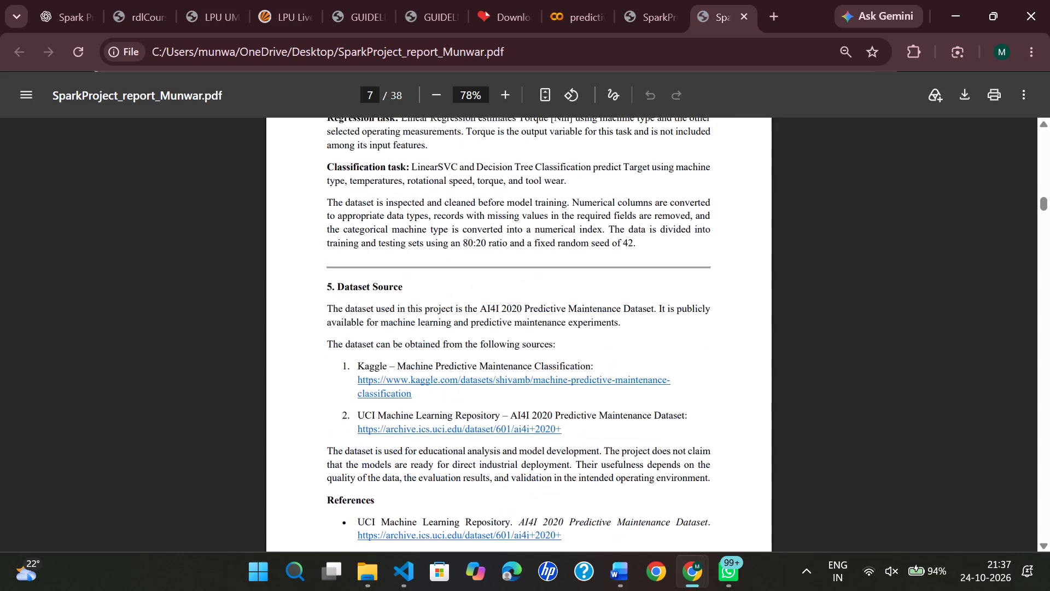
scroll(452, 343, "down", 4)
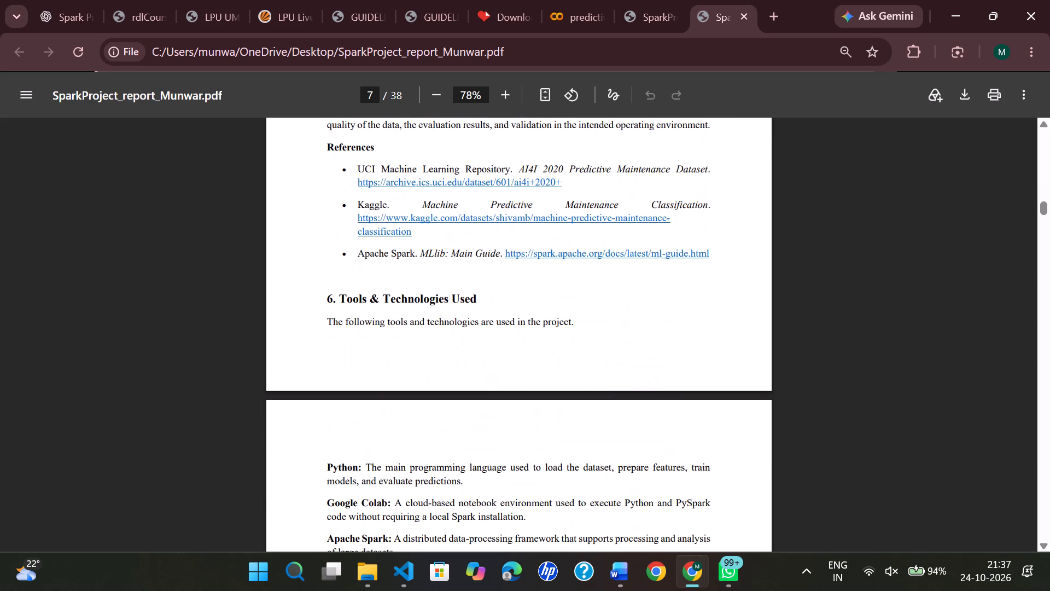
scroll(452, 343, "up", 1)
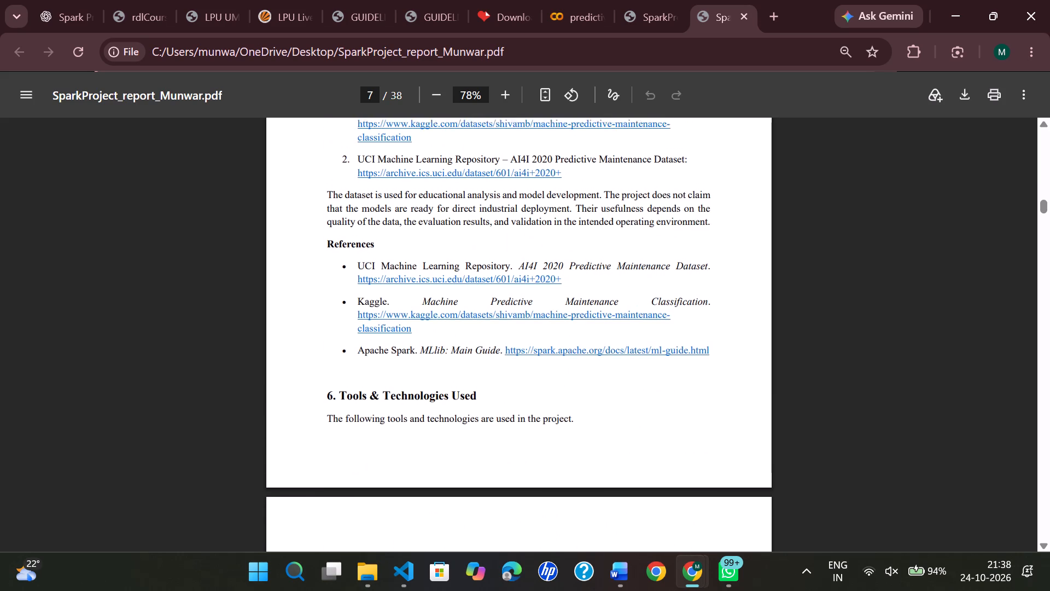
scroll(452, 343, "up", 1)
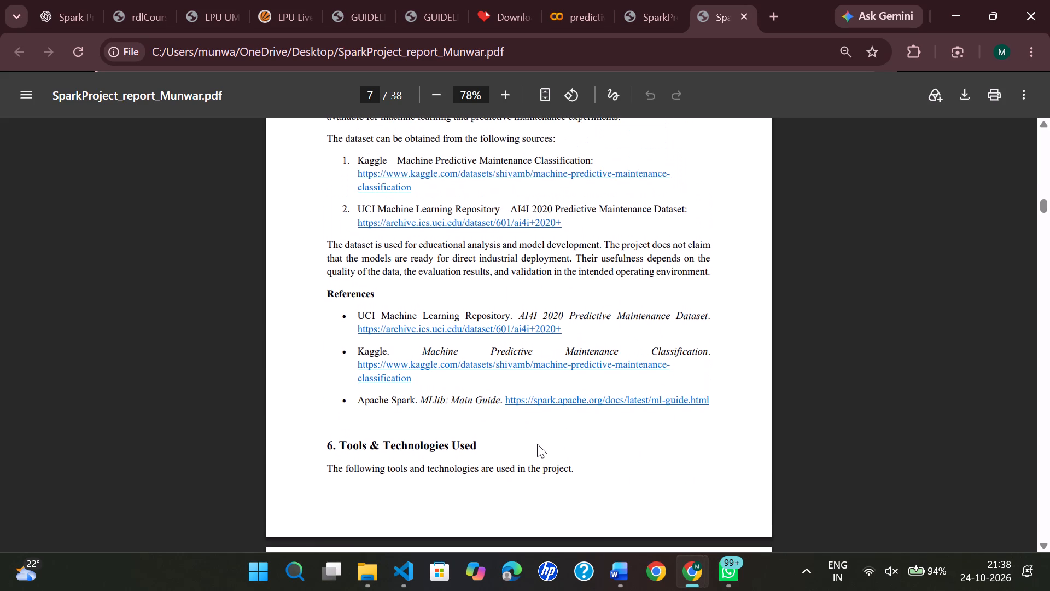
scroll(537, 444, "up", 1)
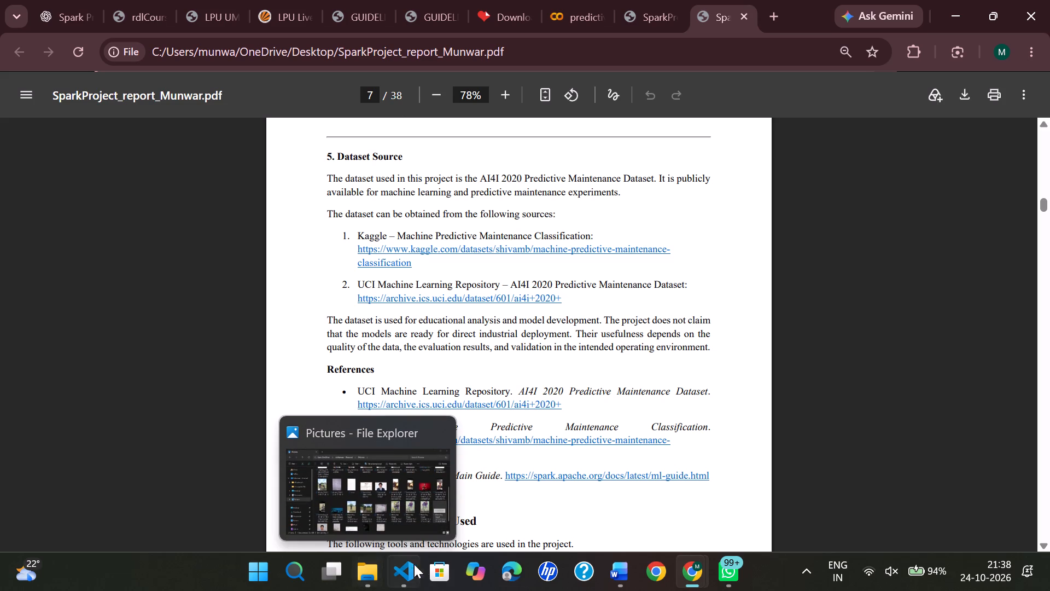
Switch to the SparkProject_report_Munwar Word document and delete the second dataset source, the UCI Machine Learning Repository item with its link, from section 5.
left_click(656, 476)
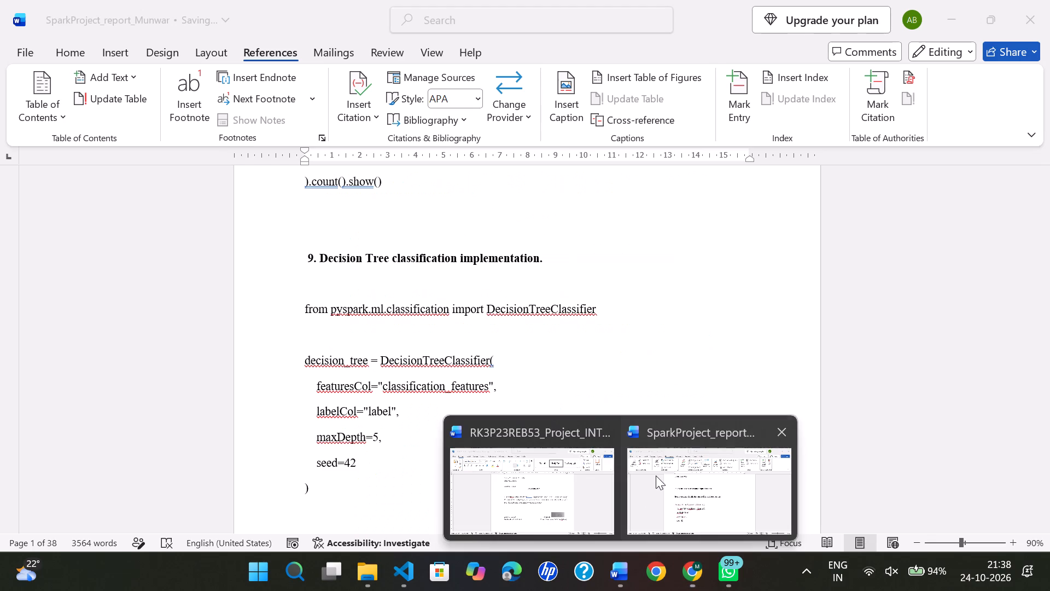
scroll(691, 298, "up", 20)
scroll(691, 298, "up", 11)
scroll(691, 298, "down", 1)
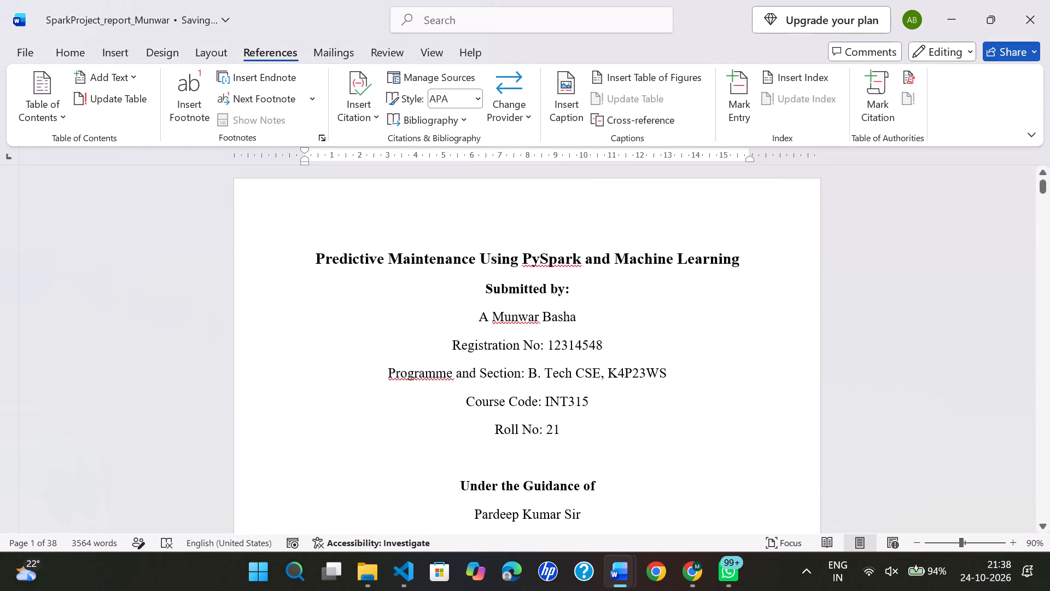
scroll(691, 298, "down", 12)
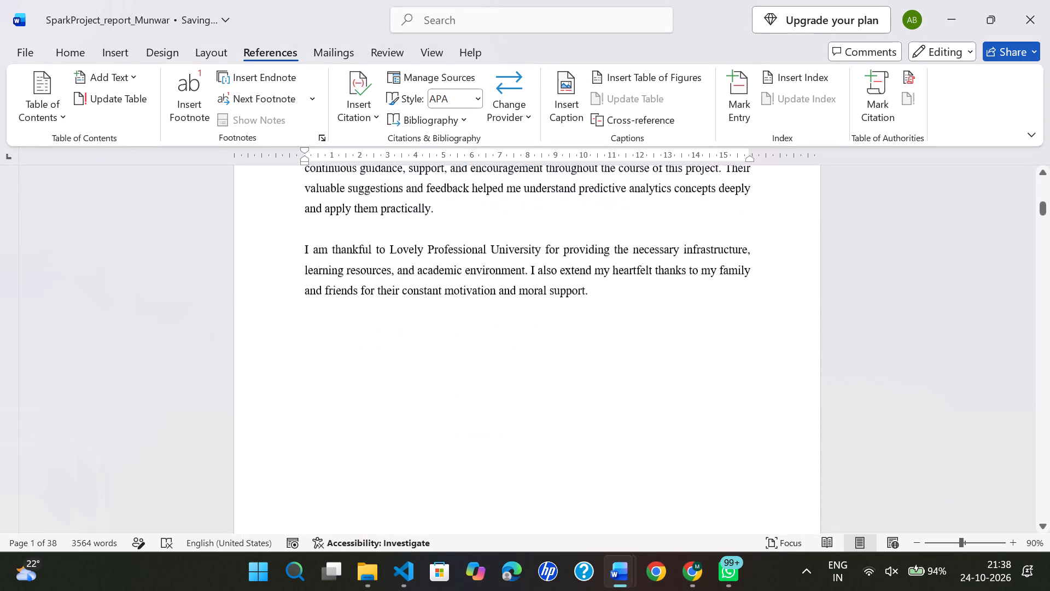
scroll(691, 298, "down", 10)
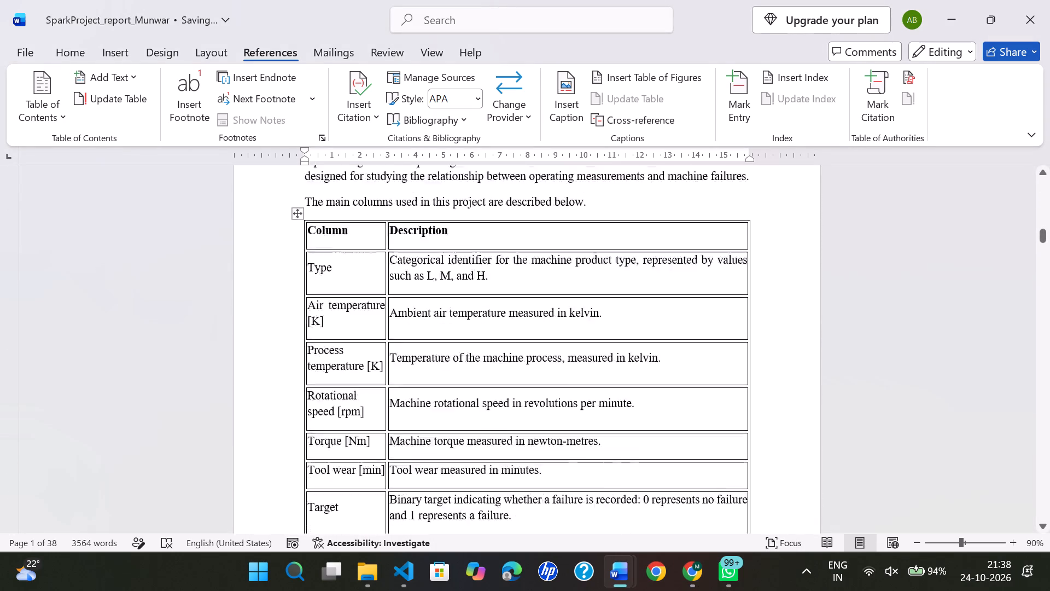
scroll(691, 298, "down", 5)
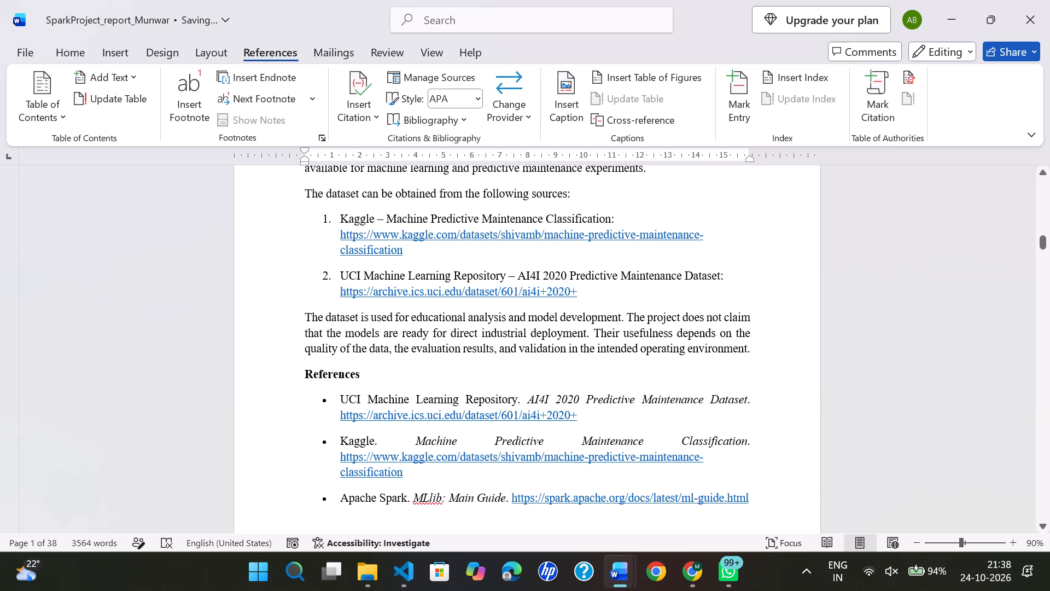
left_click_drag(586, 290, 318, 276)
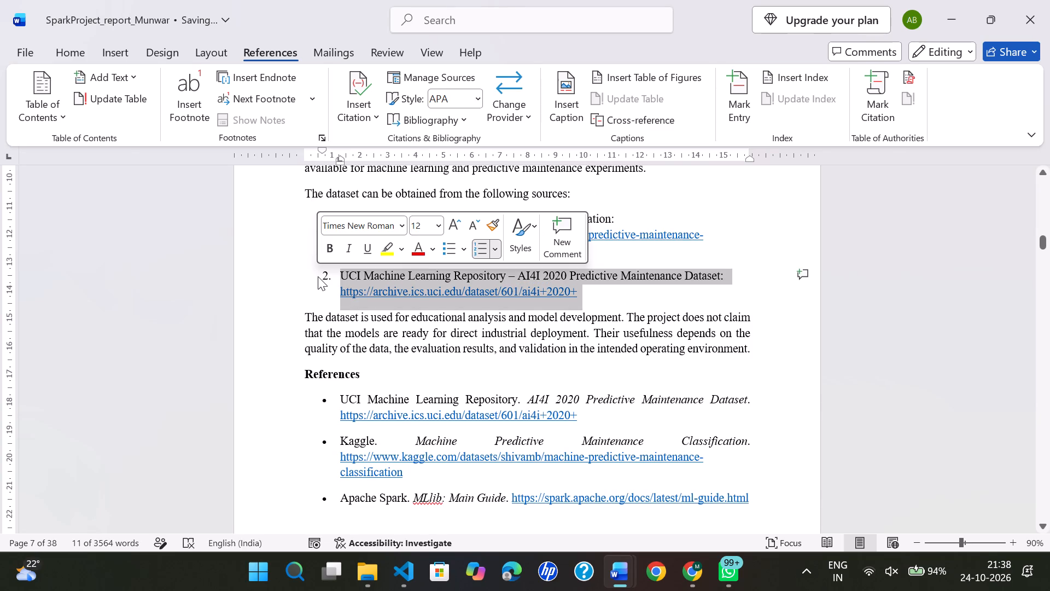
key("BackSpace")
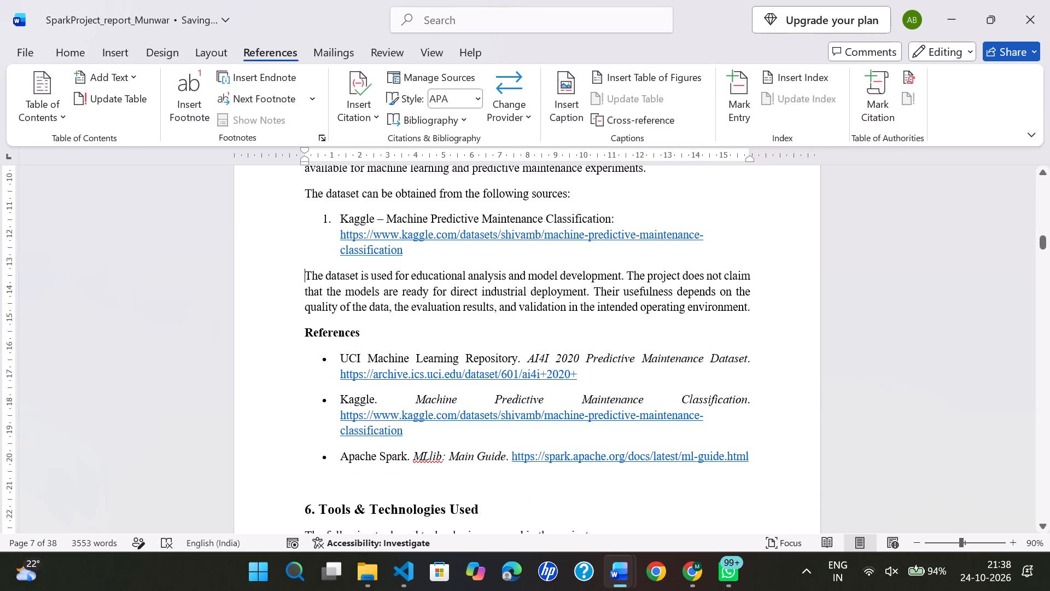
Remove the UCI Machine Learning Repository entry and its link from the References list below the dataset sources.
left_click_drag(578, 375, 410, 354)
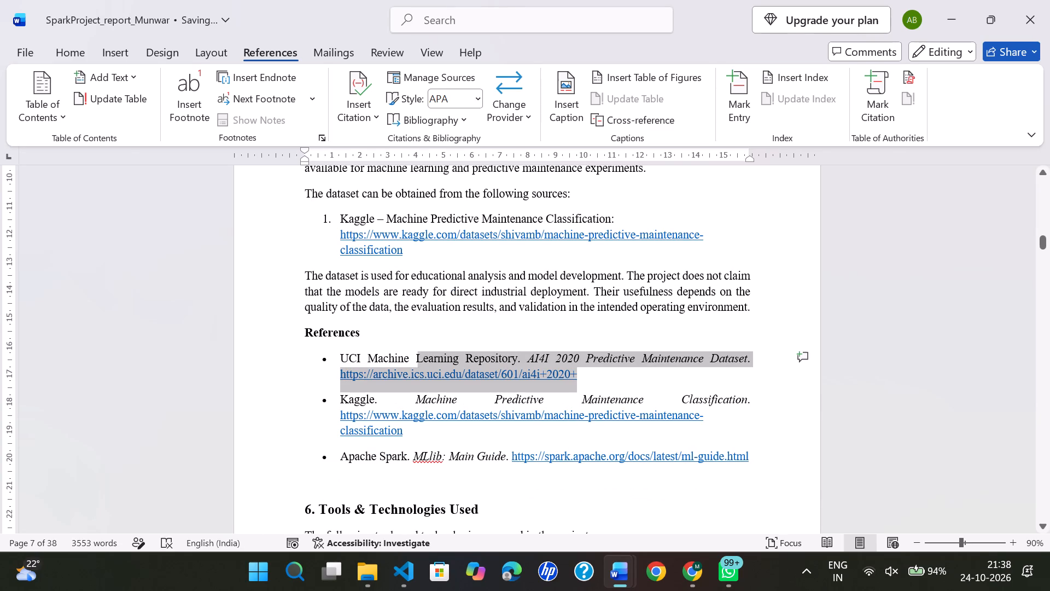
left_click_drag(410, 354, 332, 359)
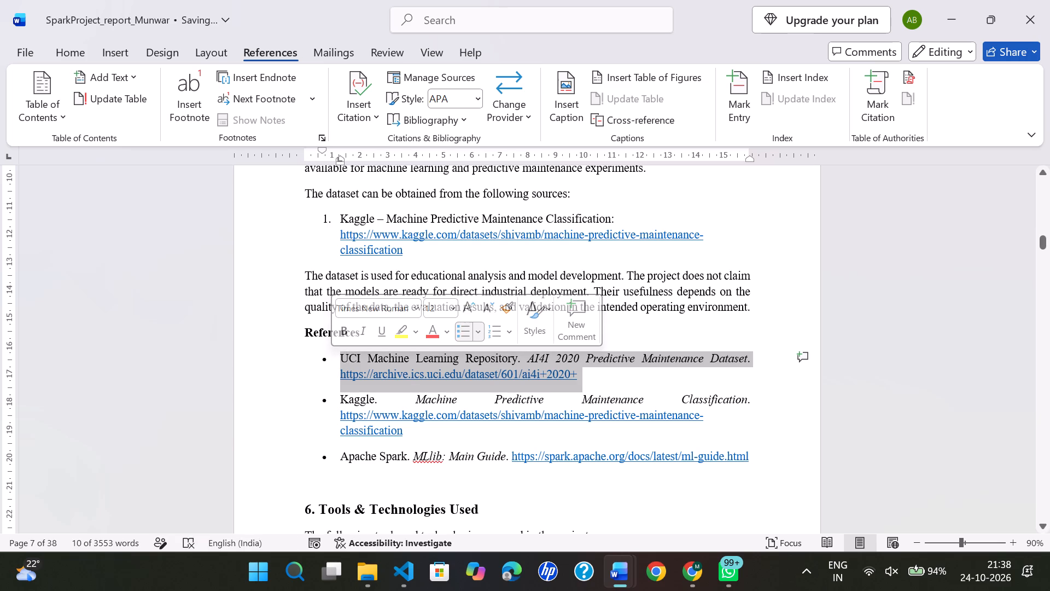
Undo the deletion of the UCI Machine Learning Repository dataset source and its link in section 5.
left_click(633, 483)
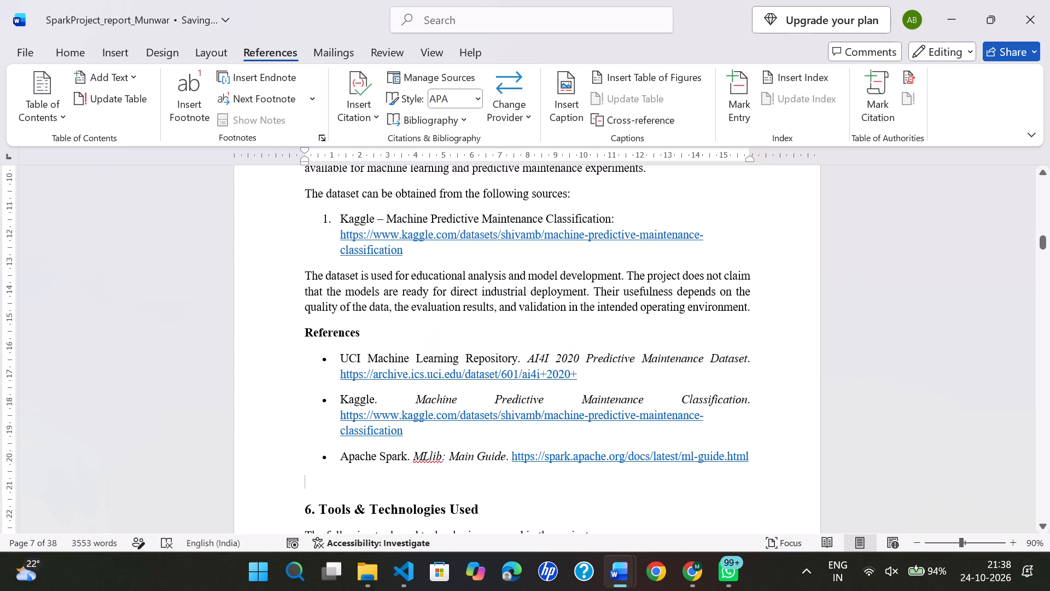
key("ctrl+z")
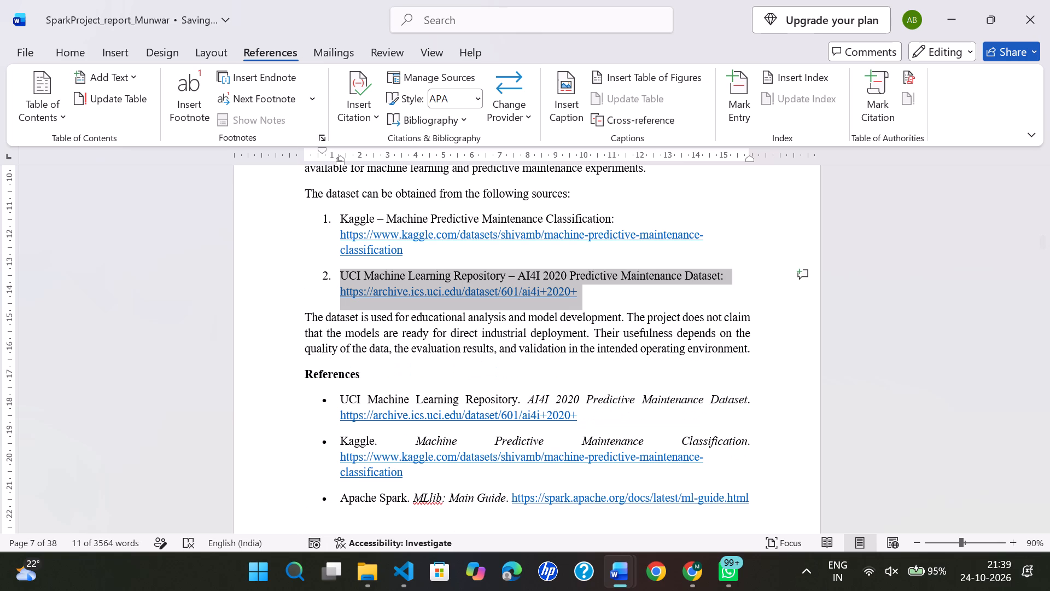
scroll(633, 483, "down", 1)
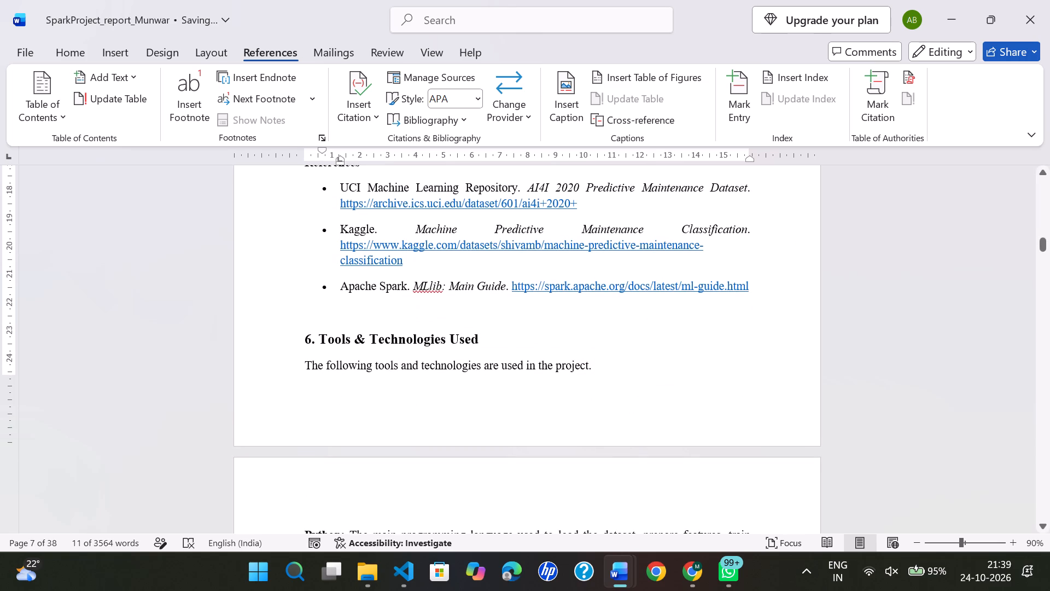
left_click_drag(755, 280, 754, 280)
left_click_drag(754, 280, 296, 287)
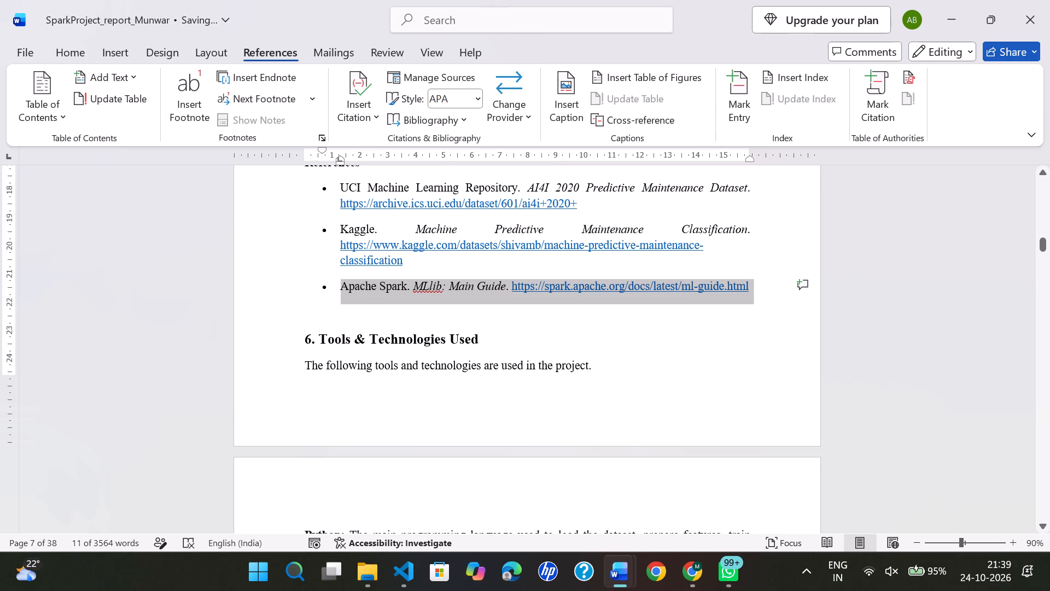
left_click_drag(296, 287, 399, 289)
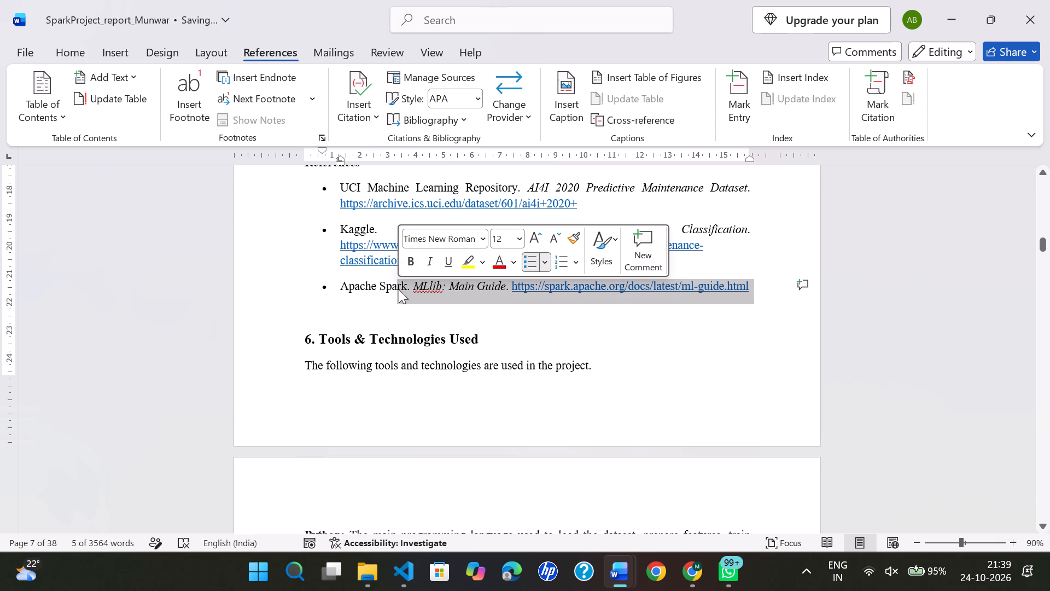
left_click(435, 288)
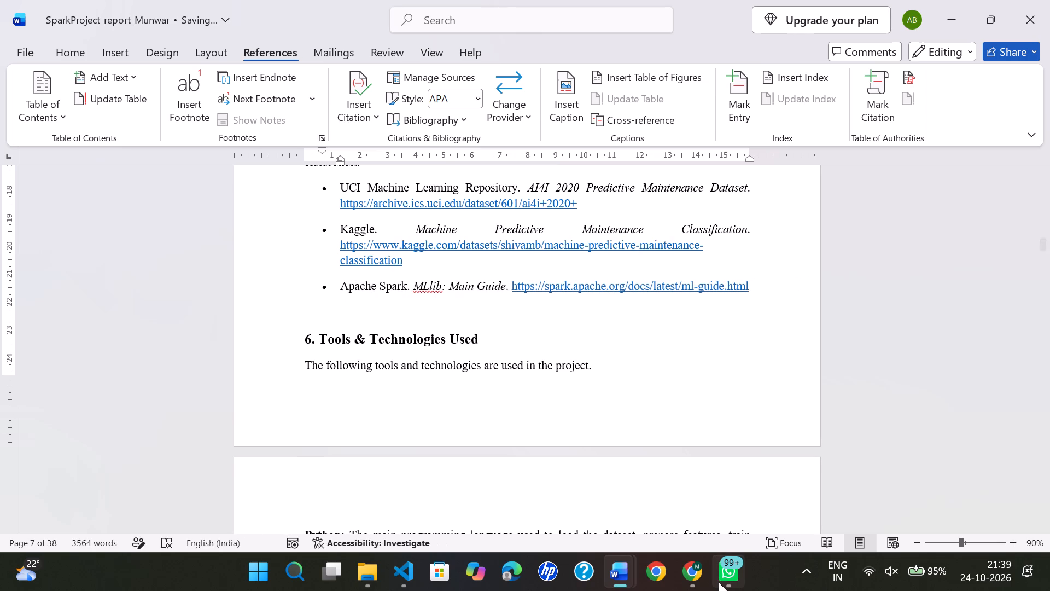
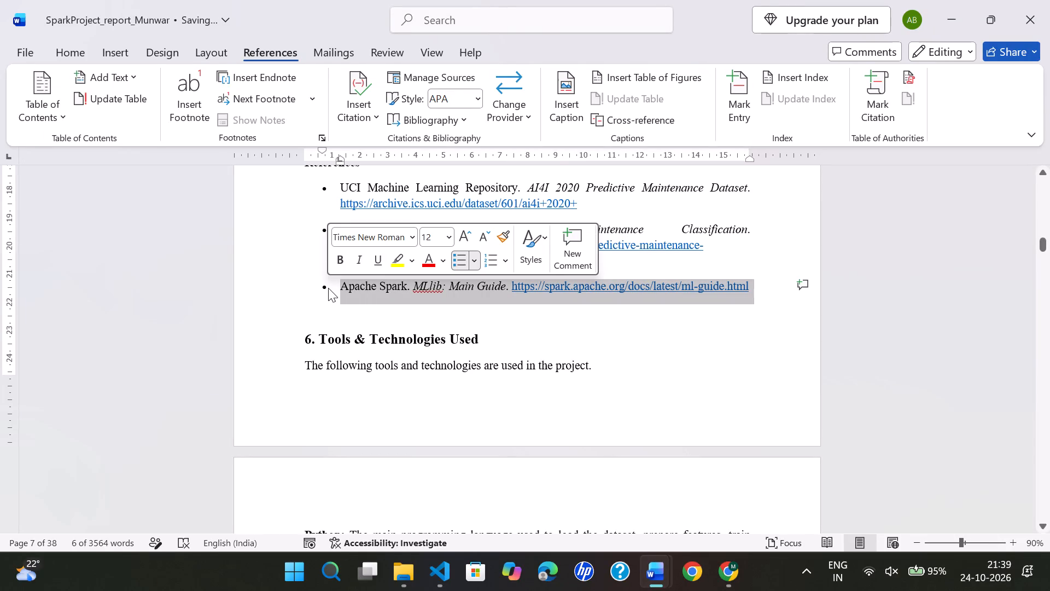
Delete the Apache Spark MLlib: Main Guide entry from the References list, along with the blank line left before section 6.
key("BackSpace")
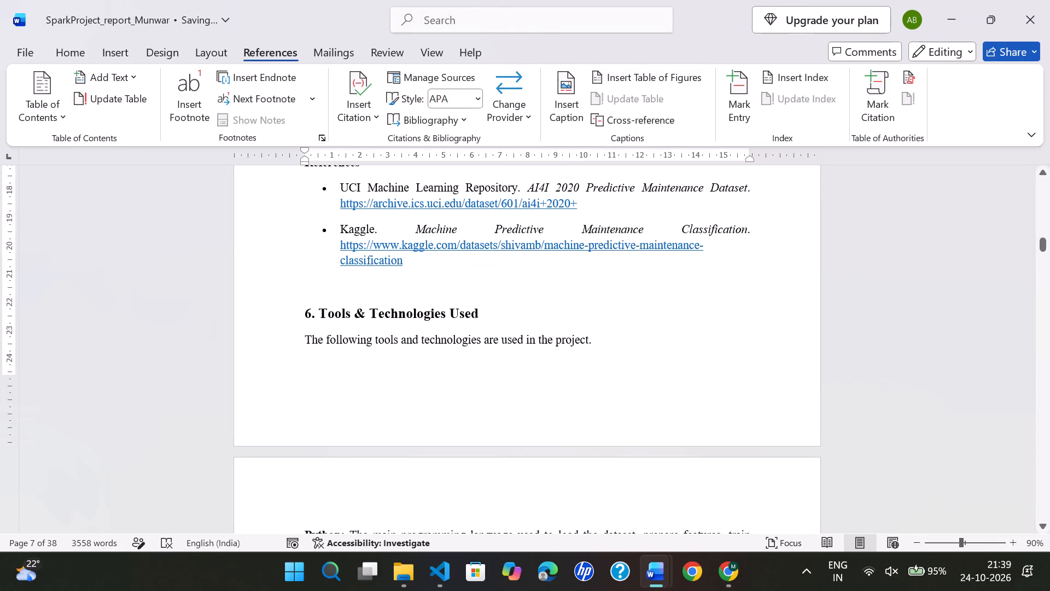
key("BackSpace")
key("BackSpace")
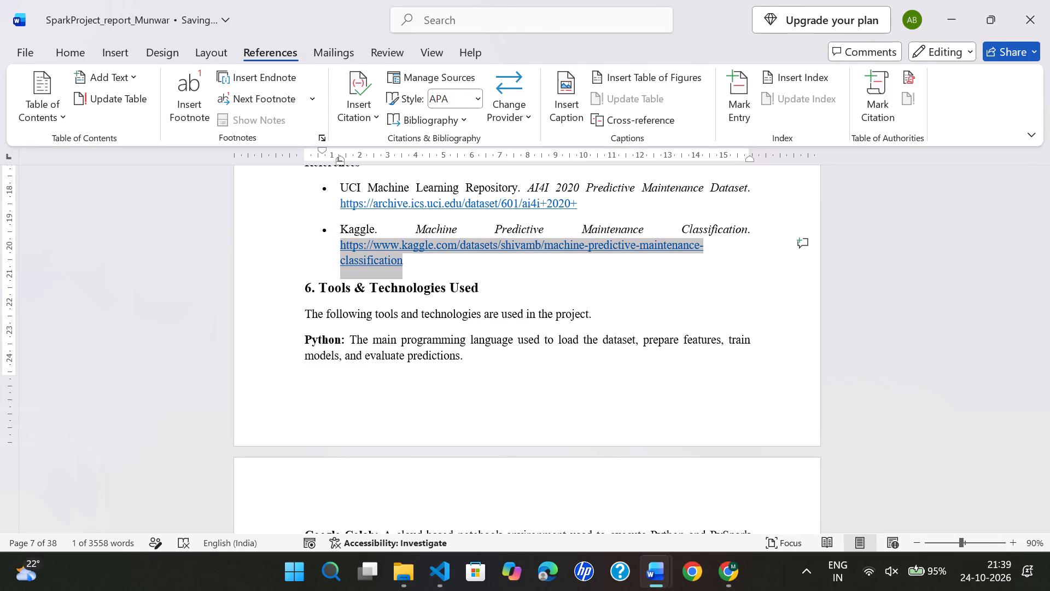
Delete the UCI Machine Learning Repository AI4I 2020 entry and its link from the References list, leaving the Kaggle entry.
scroll(328, 288, "up", 3)
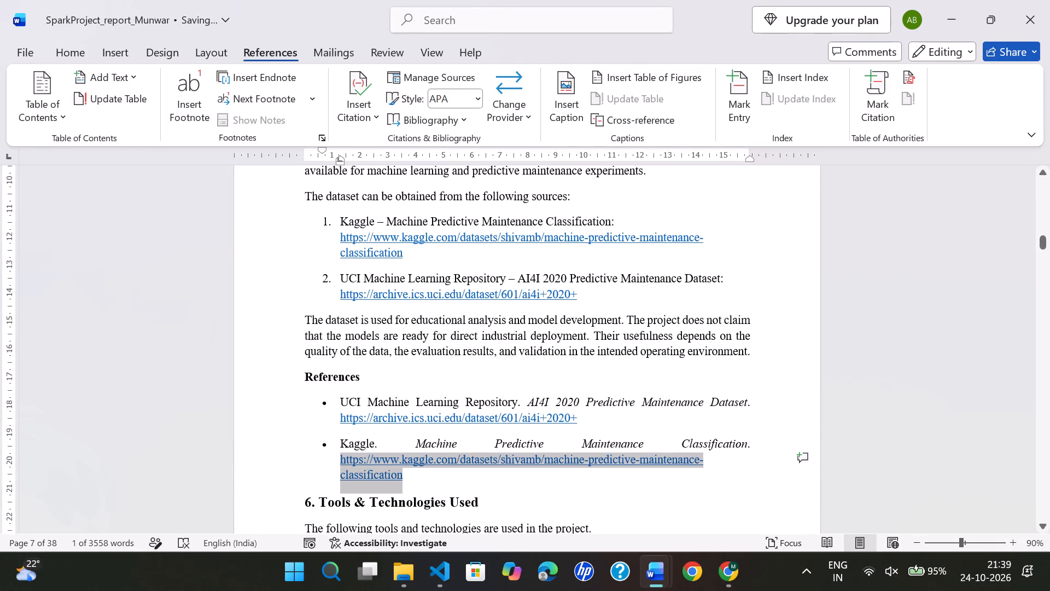
left_click_drag(587, 421, 325, 397)
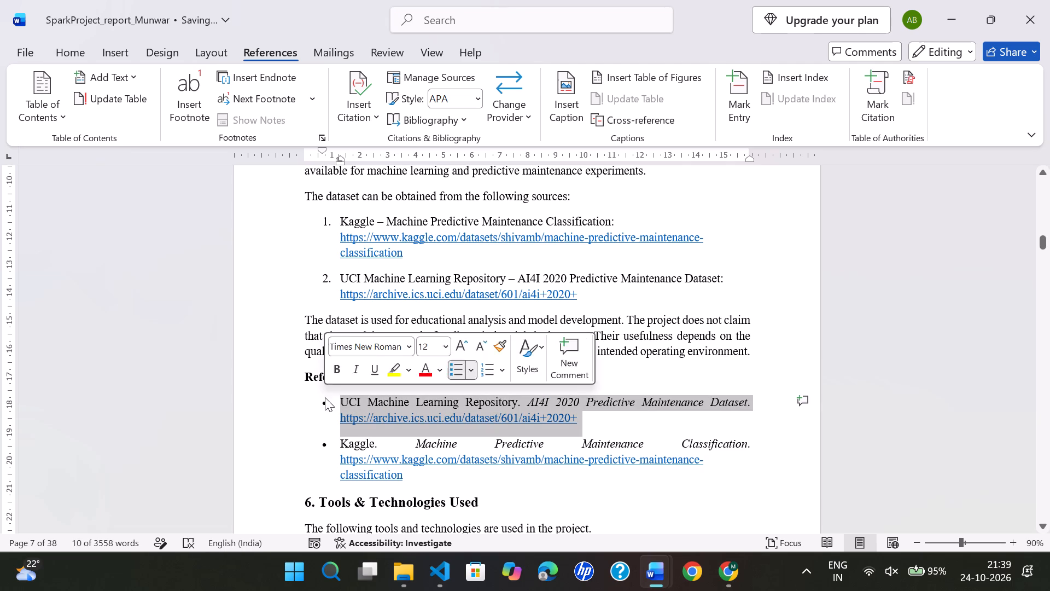
key("BackSpace")
Delete the second dataset source, the UCI Machine Learning Repository item with its link, from section 5.
scroll(531, 316, "up", 1)
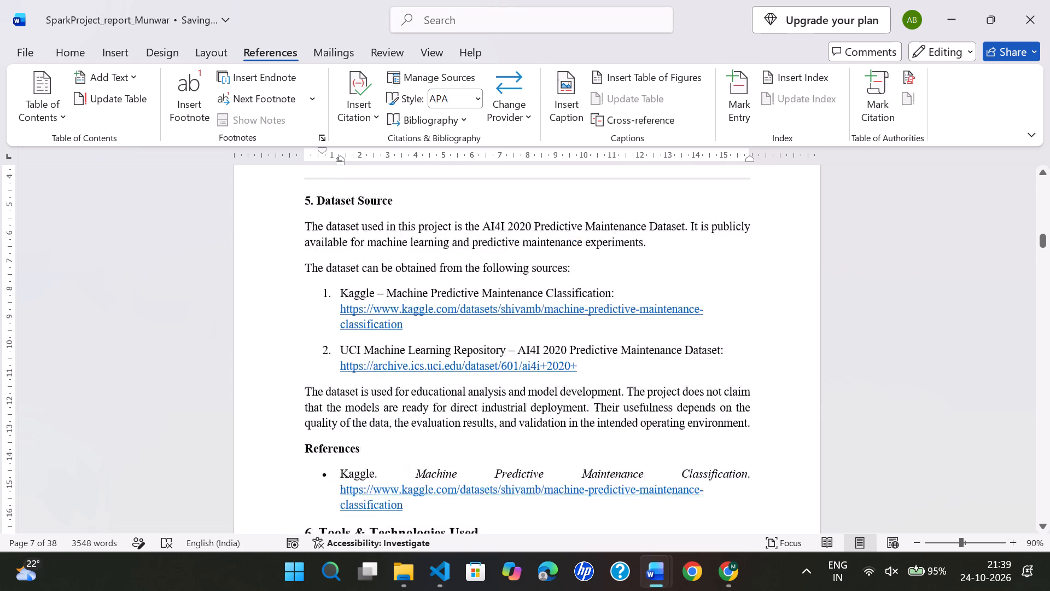
scroll(531, 316, "up", 1)
left_click_drag(591, 465, 352, 451)
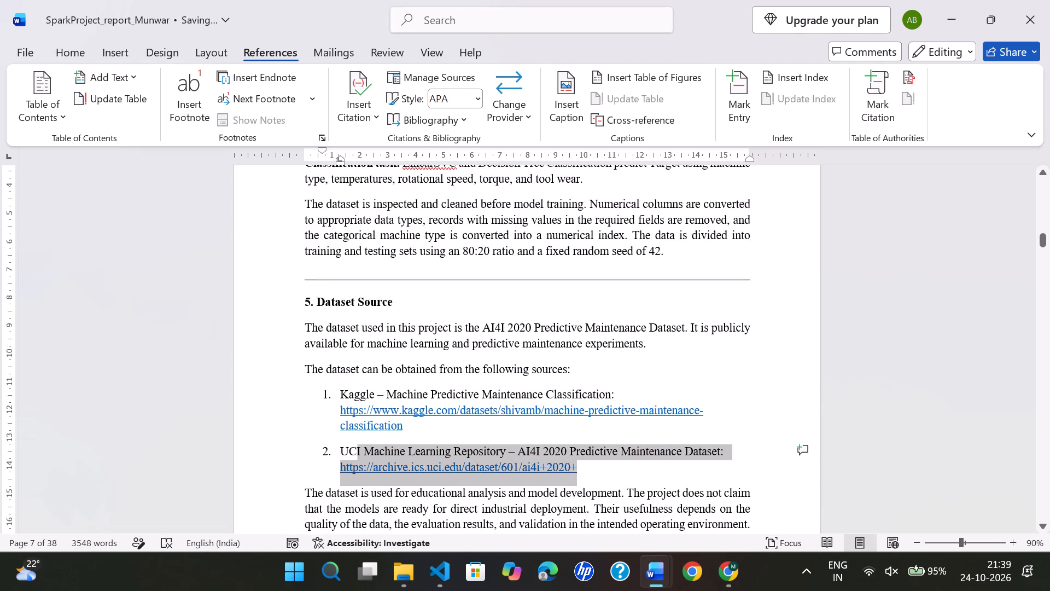
left_click_drag(352, 451, 338, 450)
key("BackSpace")
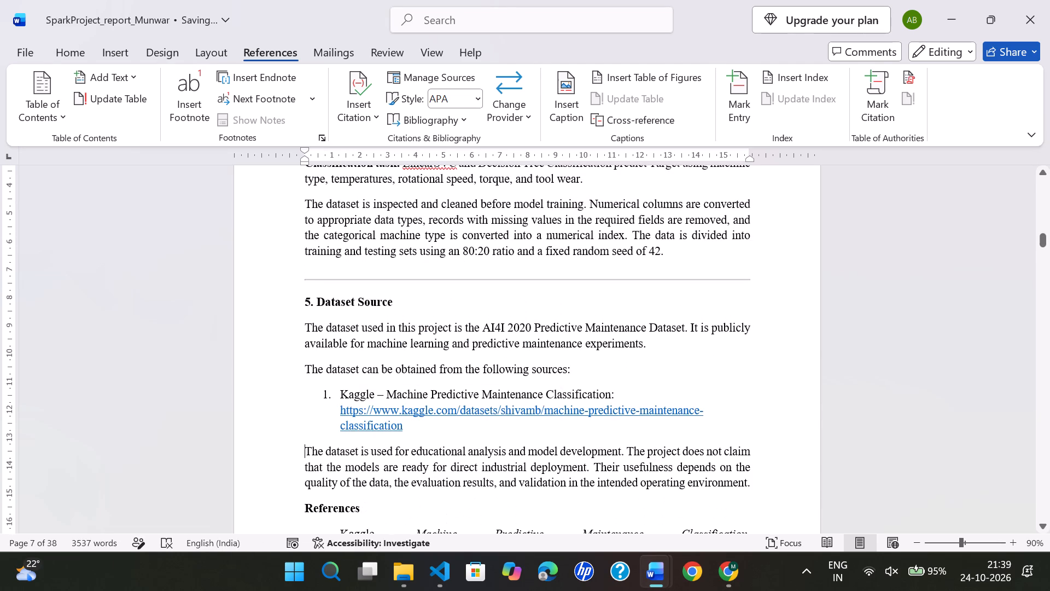
scroll(338, 450, "down", 1)
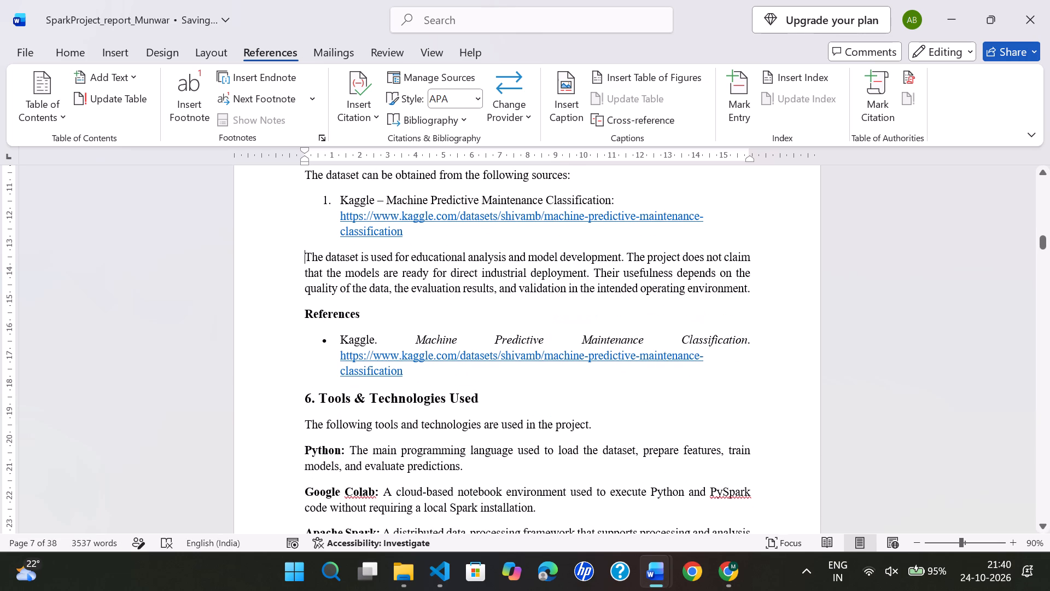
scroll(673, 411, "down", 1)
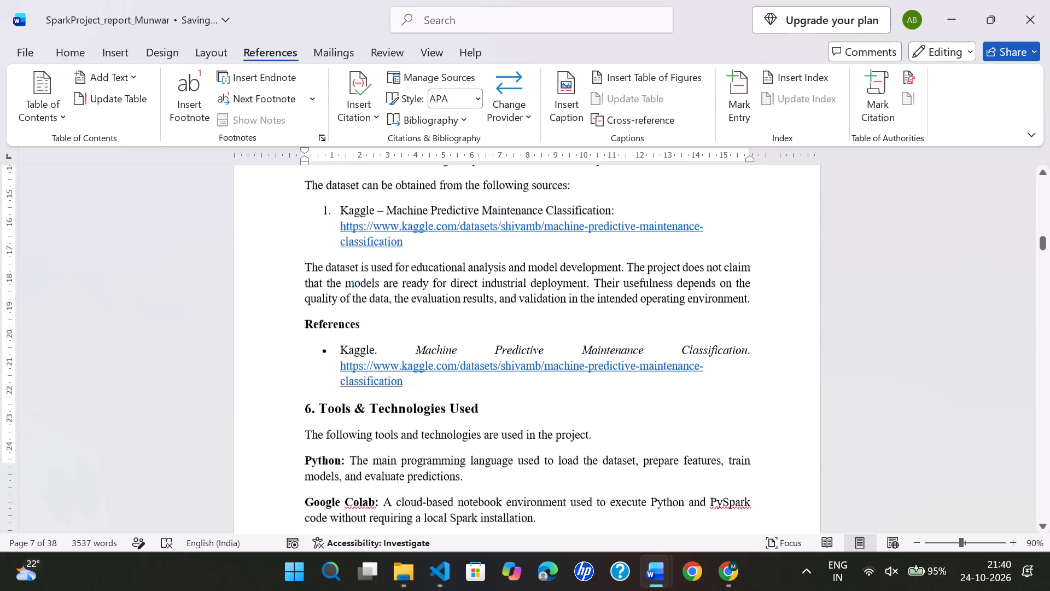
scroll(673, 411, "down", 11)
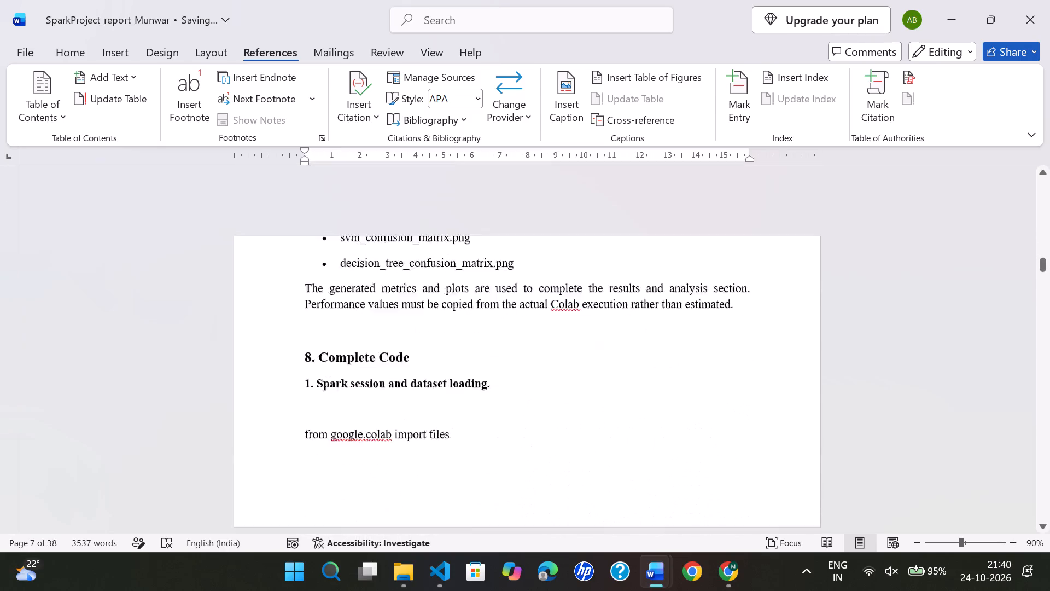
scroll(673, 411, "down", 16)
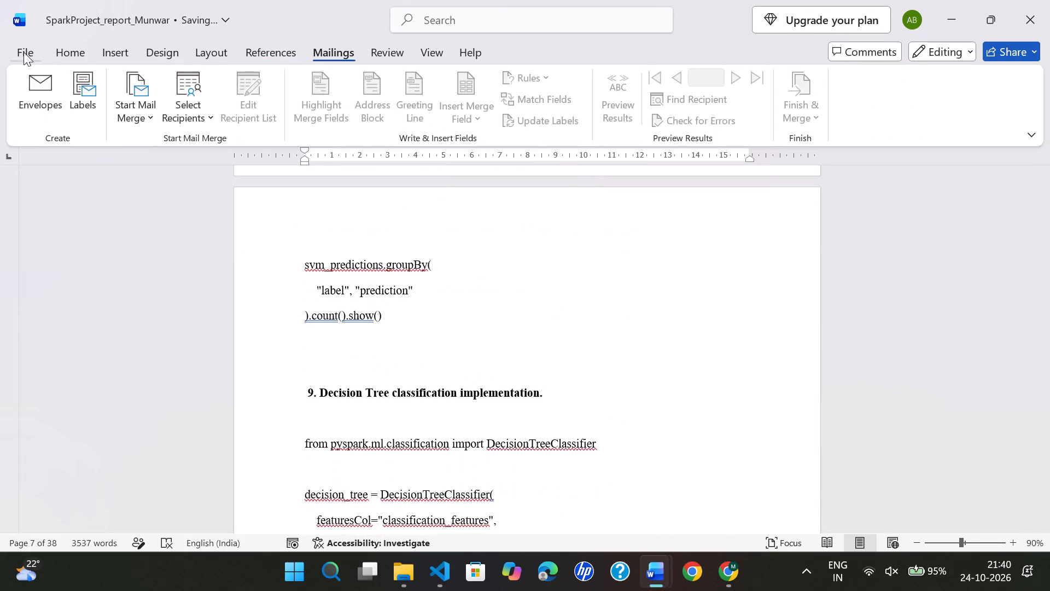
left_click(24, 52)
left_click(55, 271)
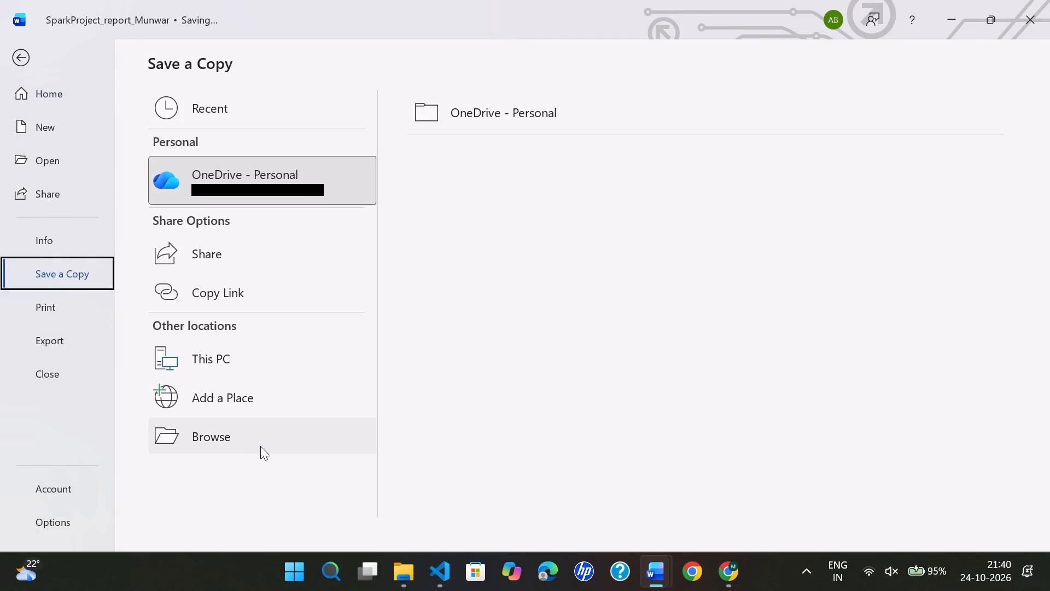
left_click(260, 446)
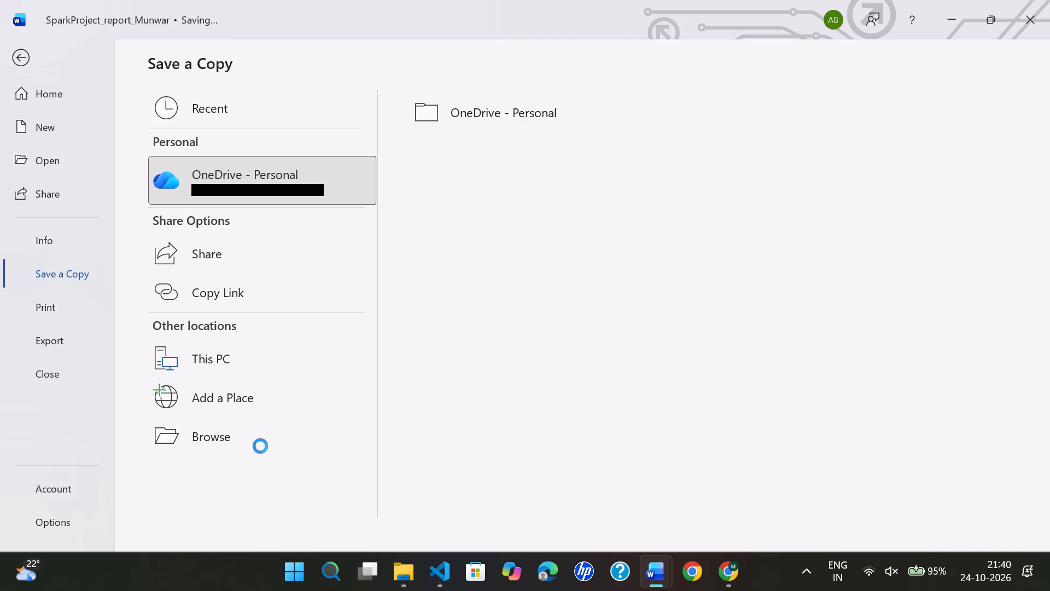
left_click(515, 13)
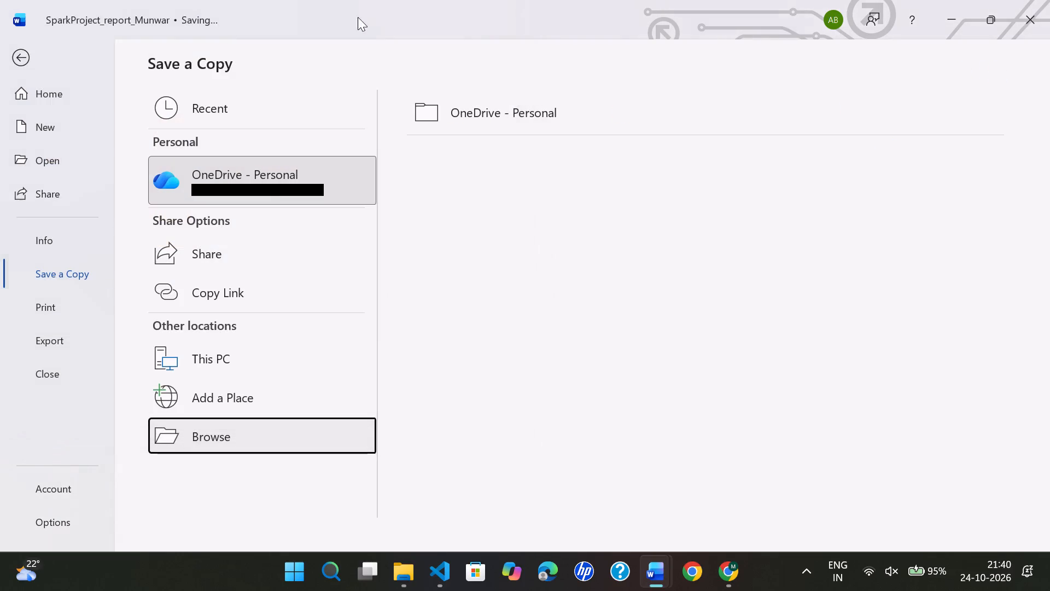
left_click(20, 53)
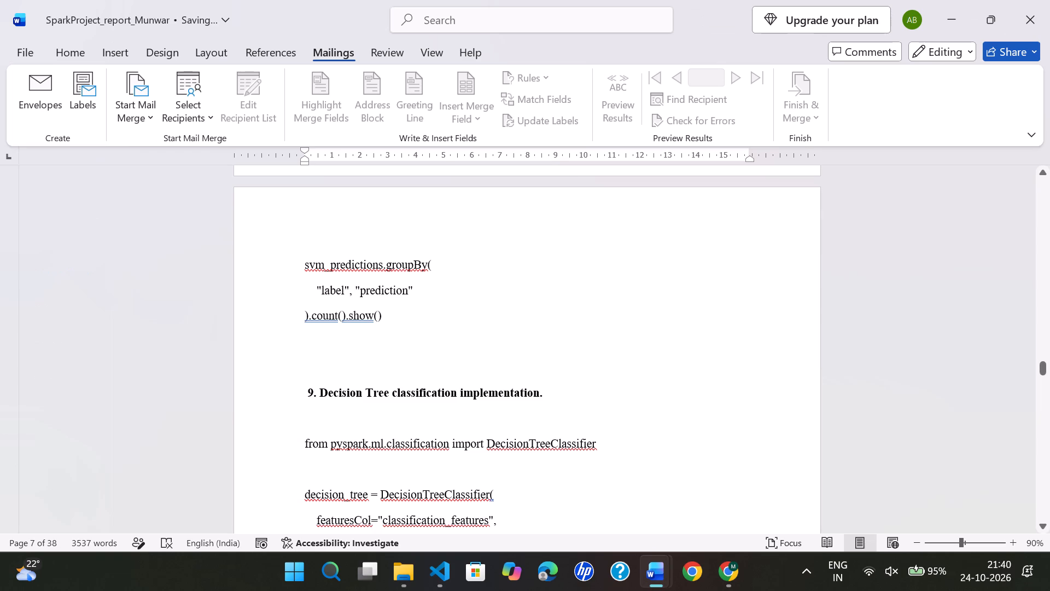
Review the report's table of contents, project objectives, dataset description, machine learning tasks and section 5 Dataset Source with its References list.
scroll(644, 375, "up", 4)
scroll(644, 375, "up", 20)
scroll(644, 375, "up", 4)
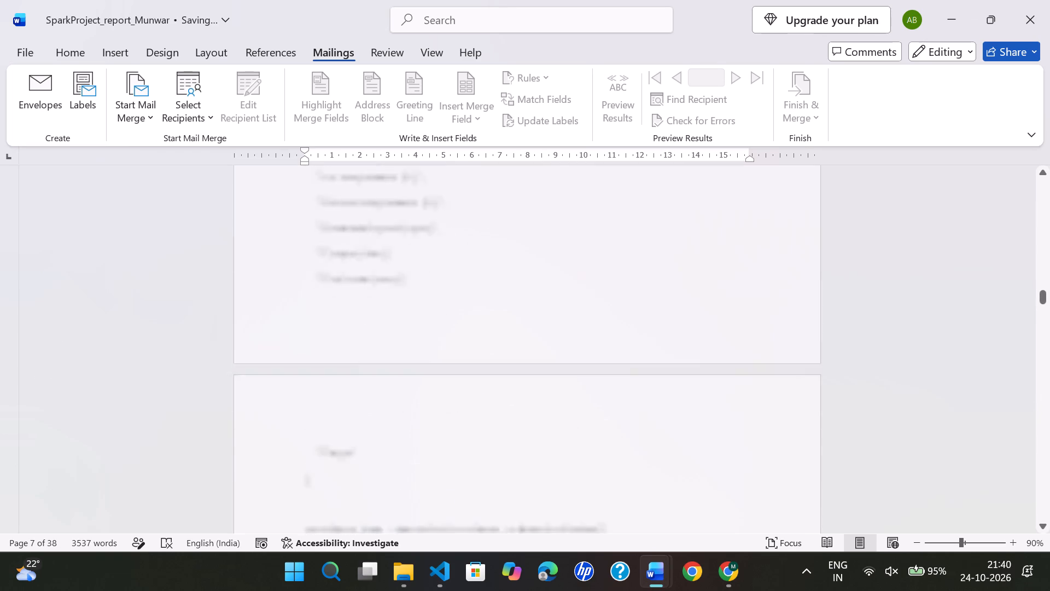
scroll(644, 375, "up", 20)
scroll(644, 375, "up", 1)
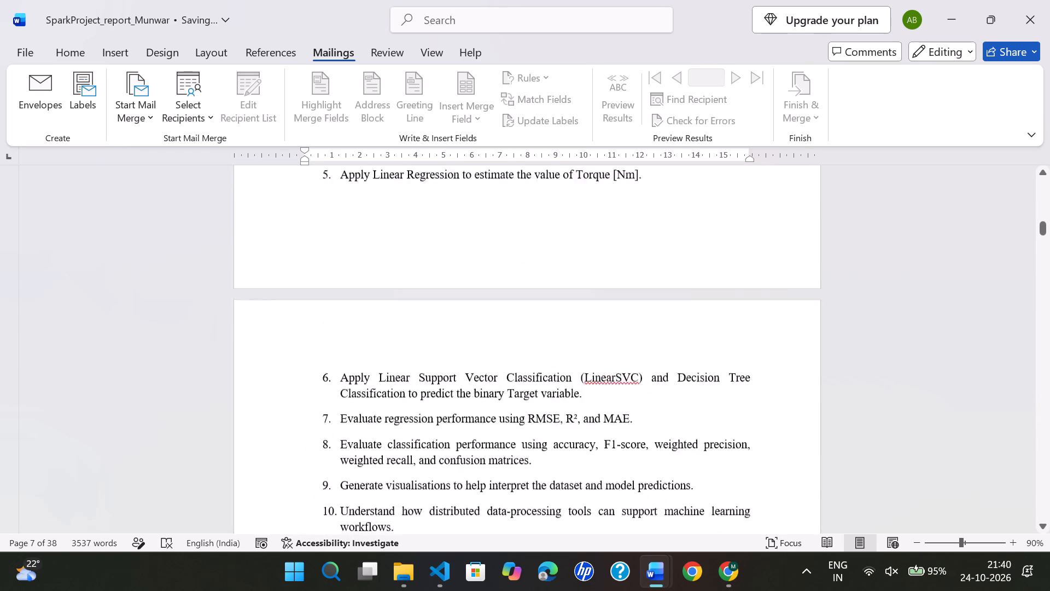
scroll(644, 375, "up", 10)
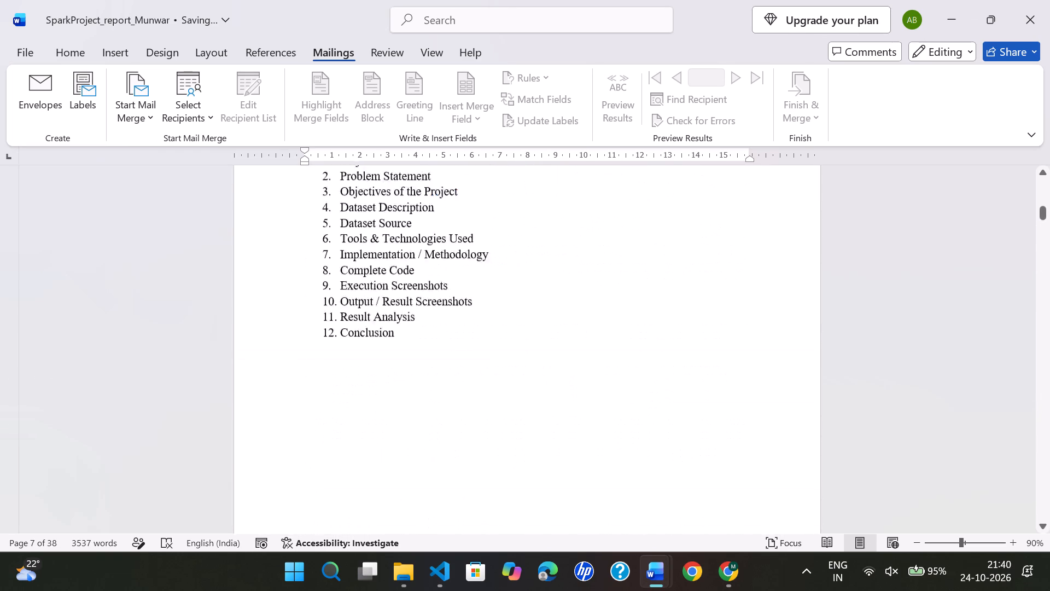
scroll(644, 375, "down", 9)
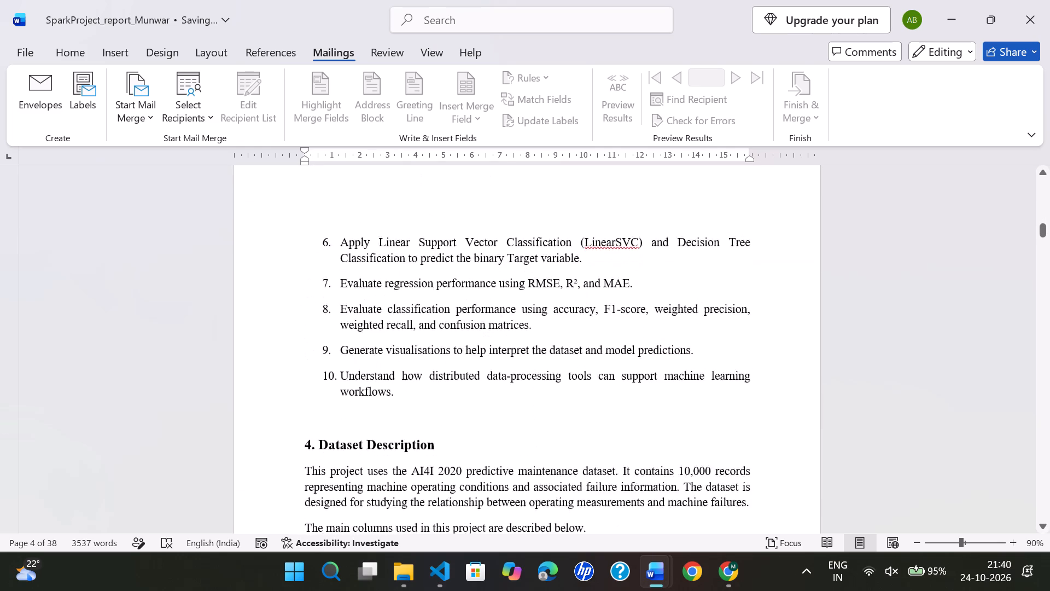
scroll(644, 375, "down", 7)
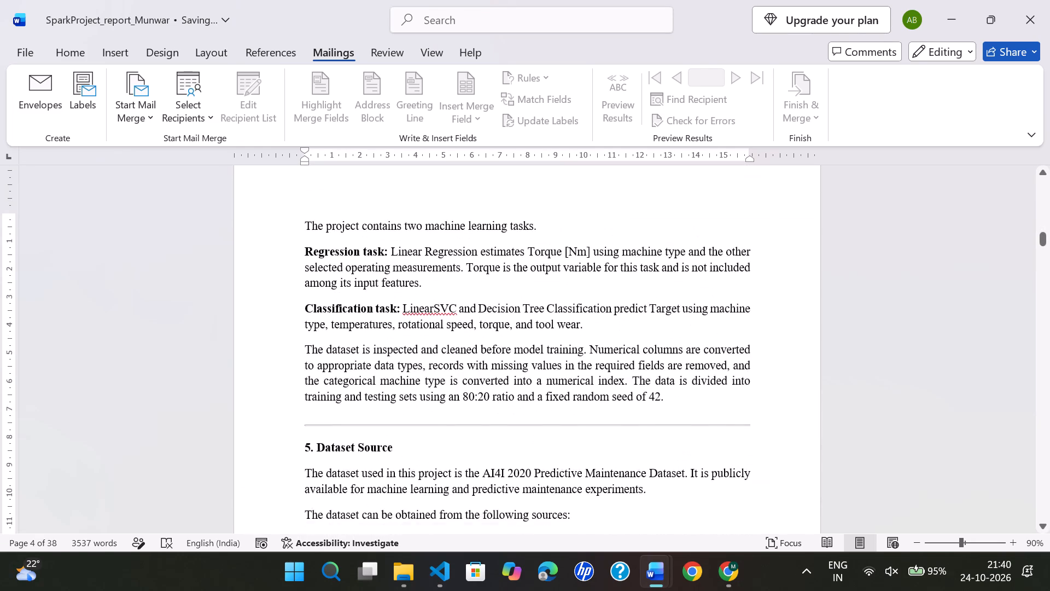
scroll(644, 375, "down", 2)
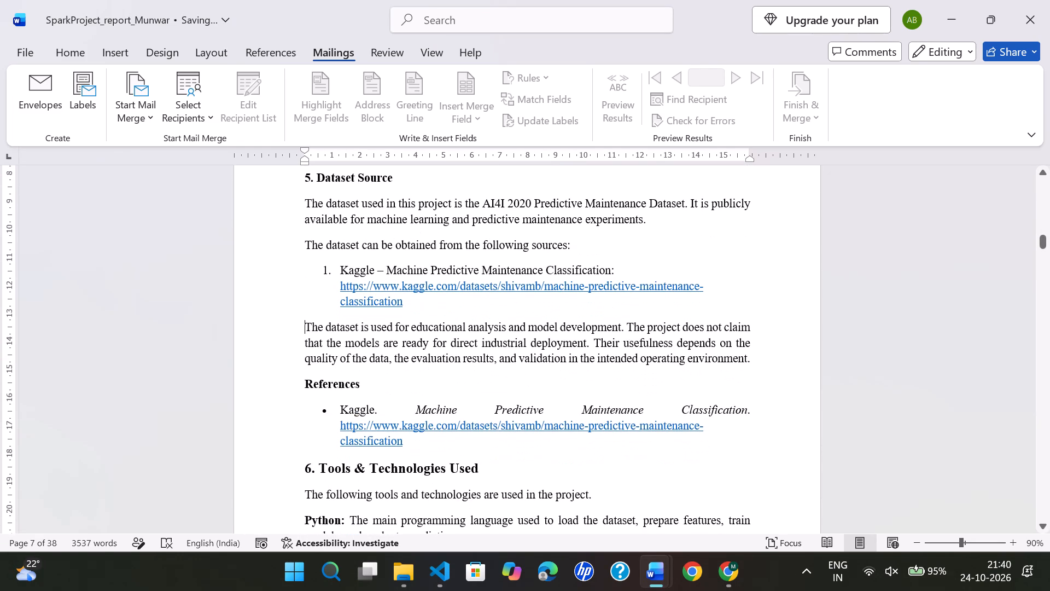
scroll(644, 375, "down", 1)
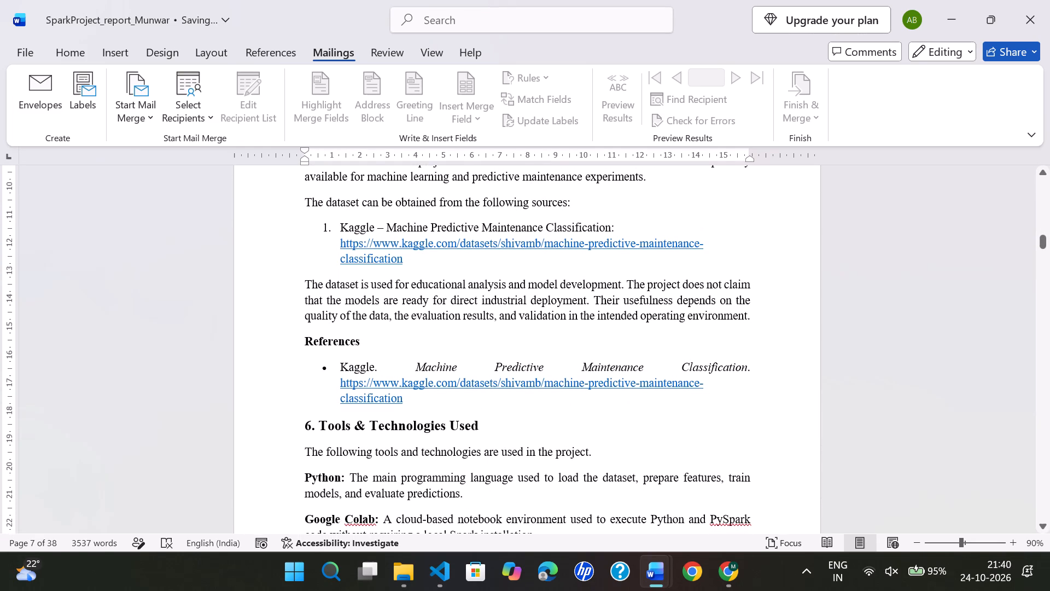
Delete the References heading and its remaining Kaggle Machine Predictive Maintenance Classification entry between section 5's closing paragraph and section 6.
scroll(767, 329, "up", 1)
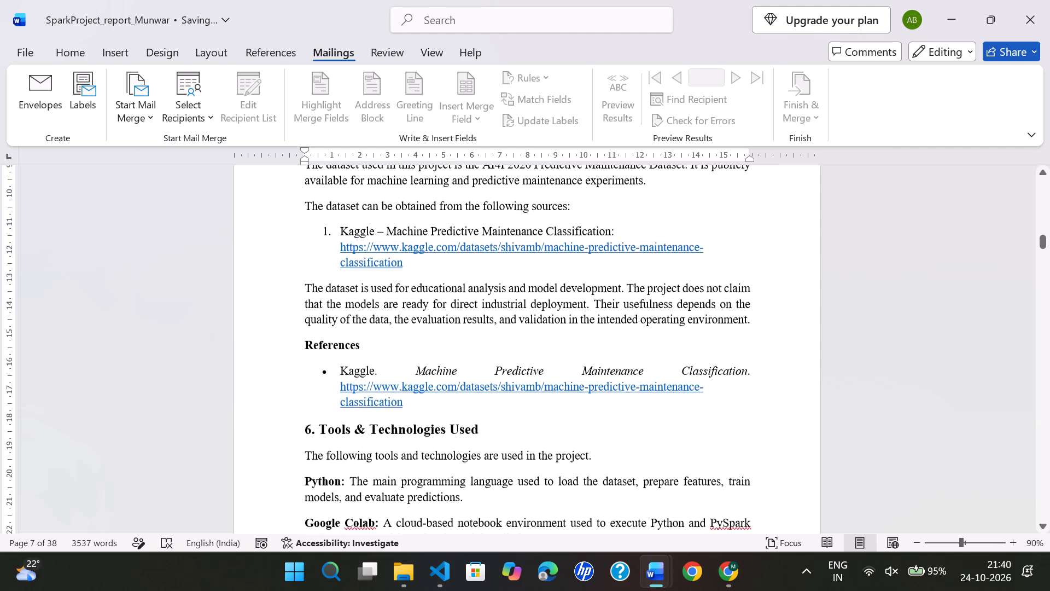
scroll(767, 329, "up", 2)
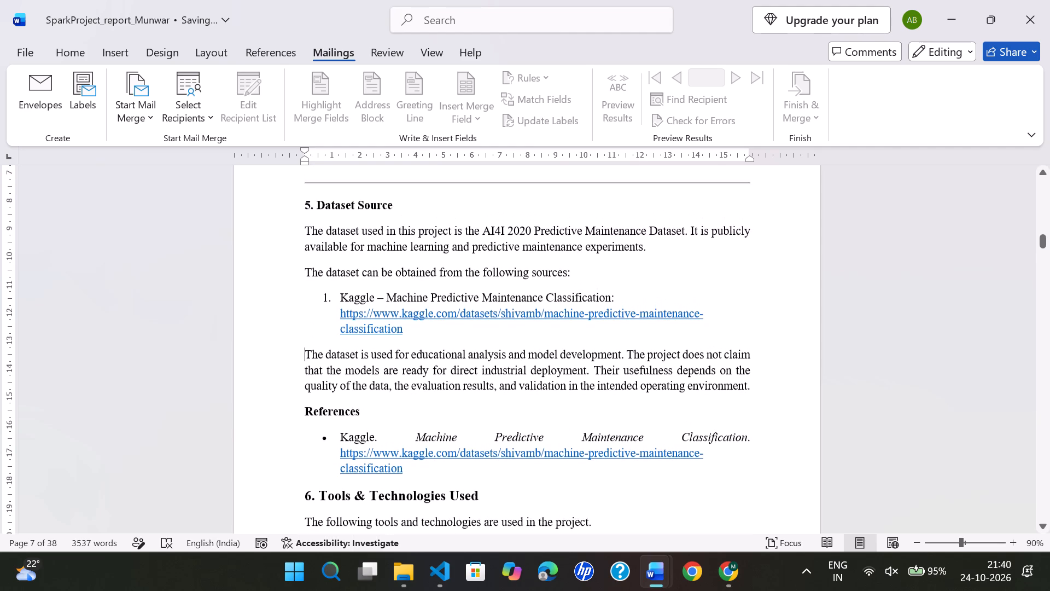
scroll(767, 329, "up", 1)
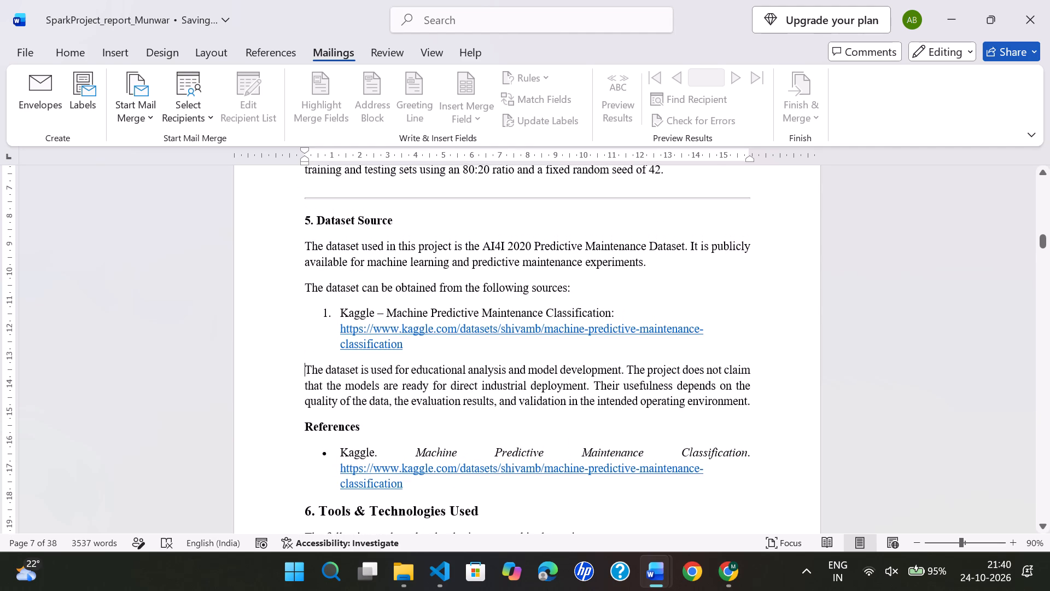
left_click_drag(404, 488, 300, 418)
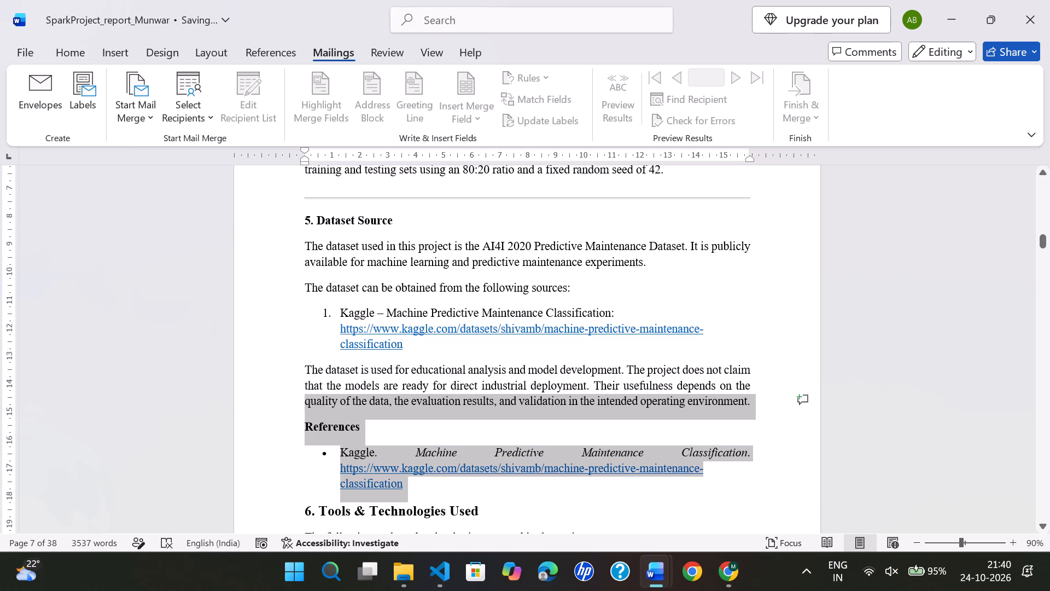
left_click_drag(300, 418, 303, 437)
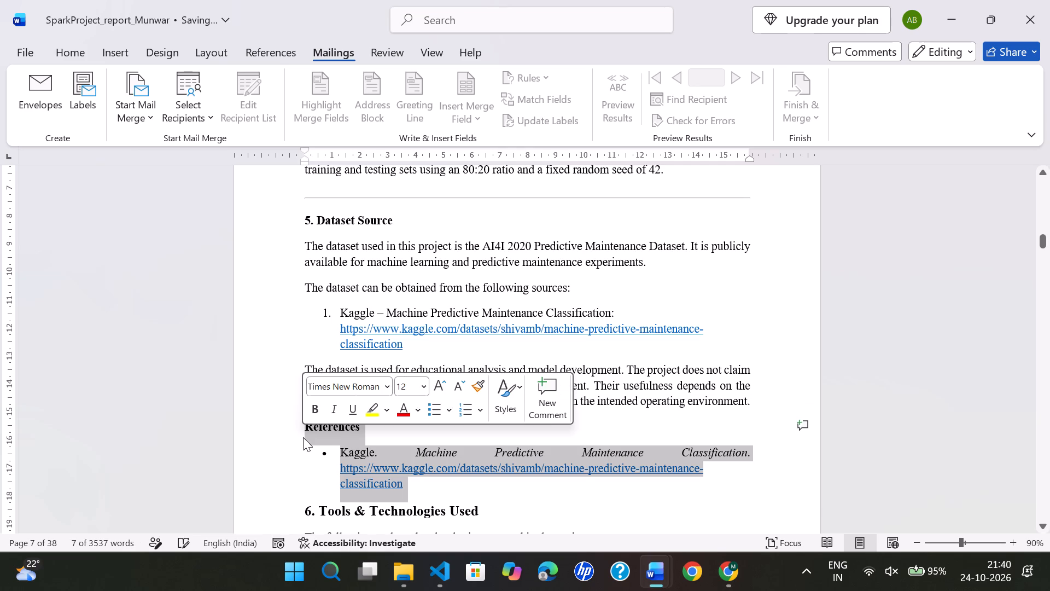
key("BackSpace")
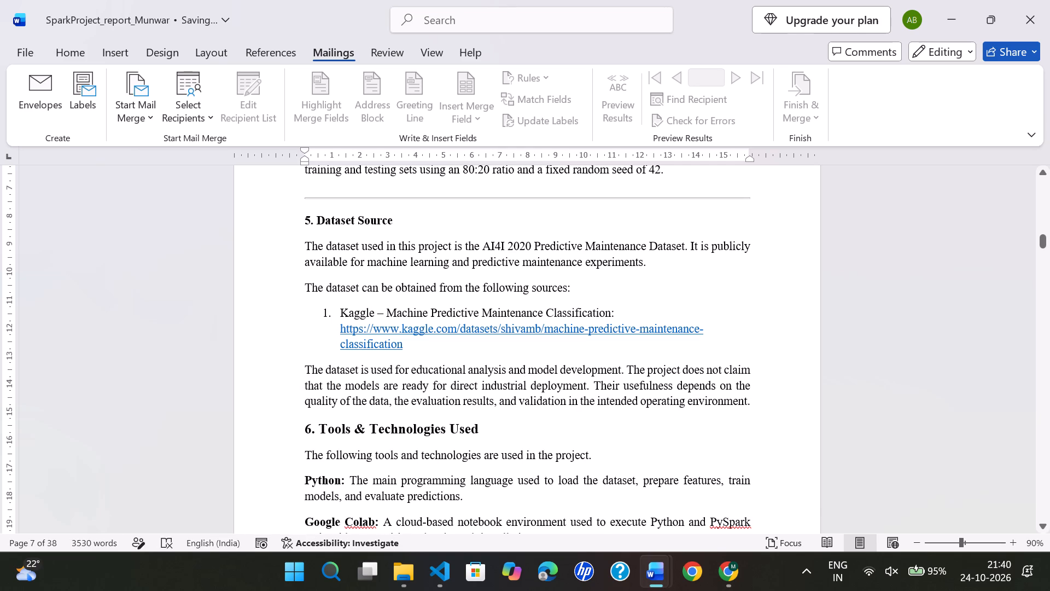
Save a copy of the report as a Word Document in the OneDrive Desktop folder, replacing the existing SparkProject_report_Munwar file.
scroll(581, 344, "up", 3)
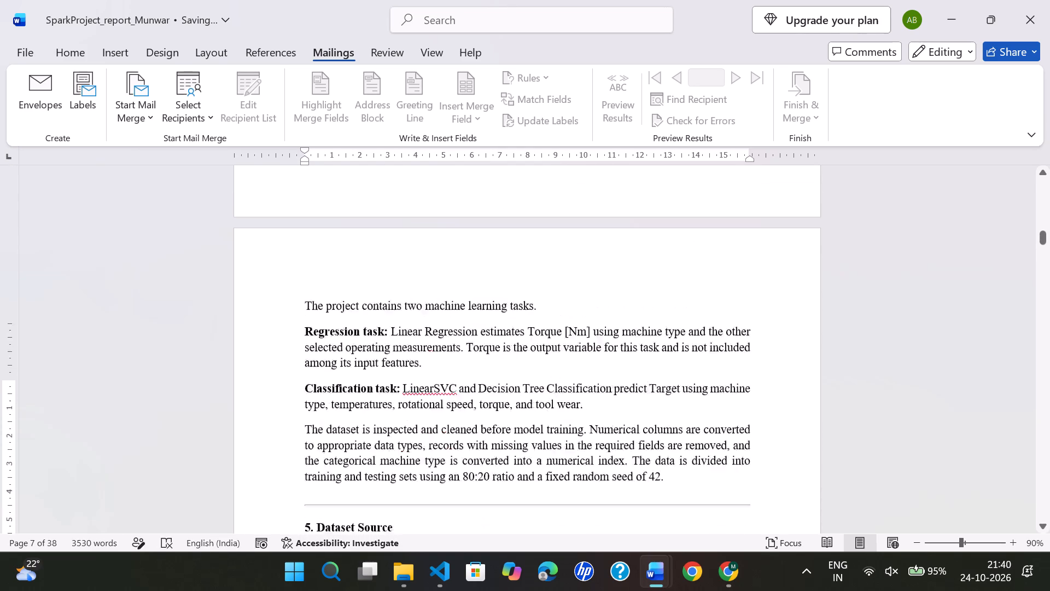
scroll(581, 344, "up", 2)
scroll(581, 344, "down", 3)
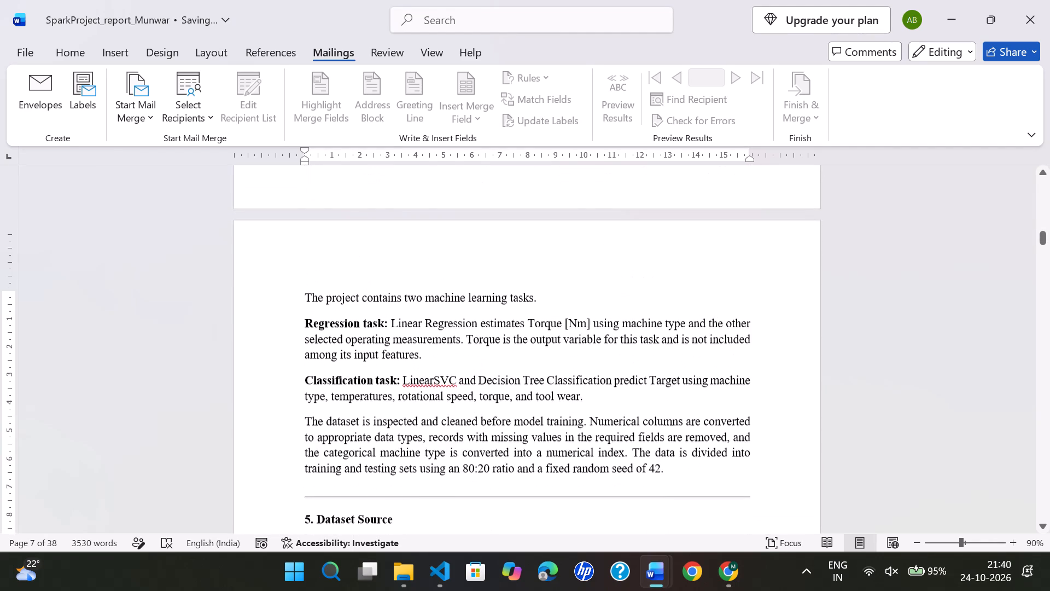
scroll(581, 344, "down", 1)
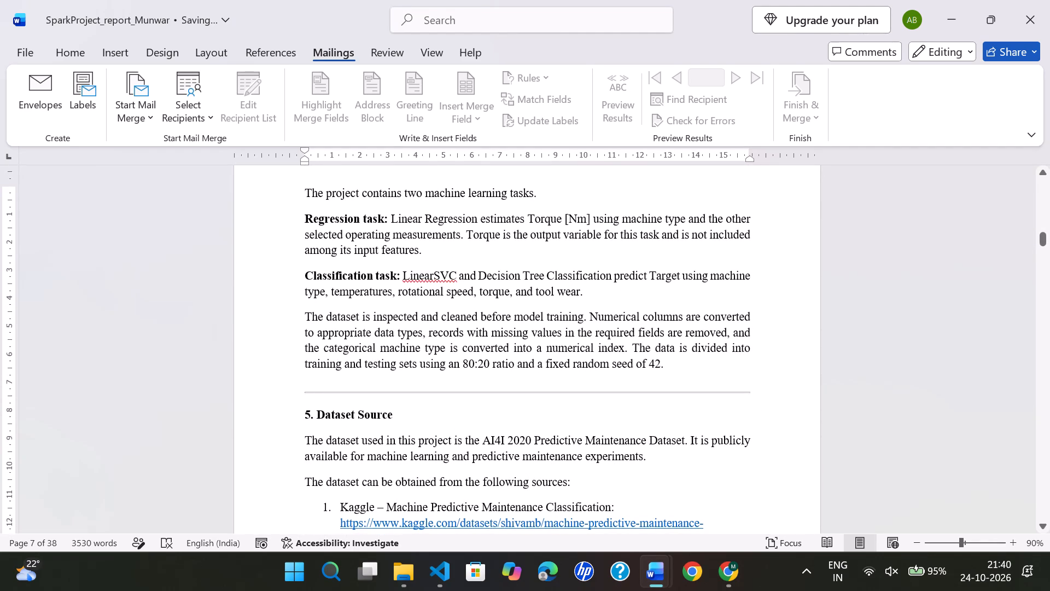
scroll(495, 325, "down", 2)
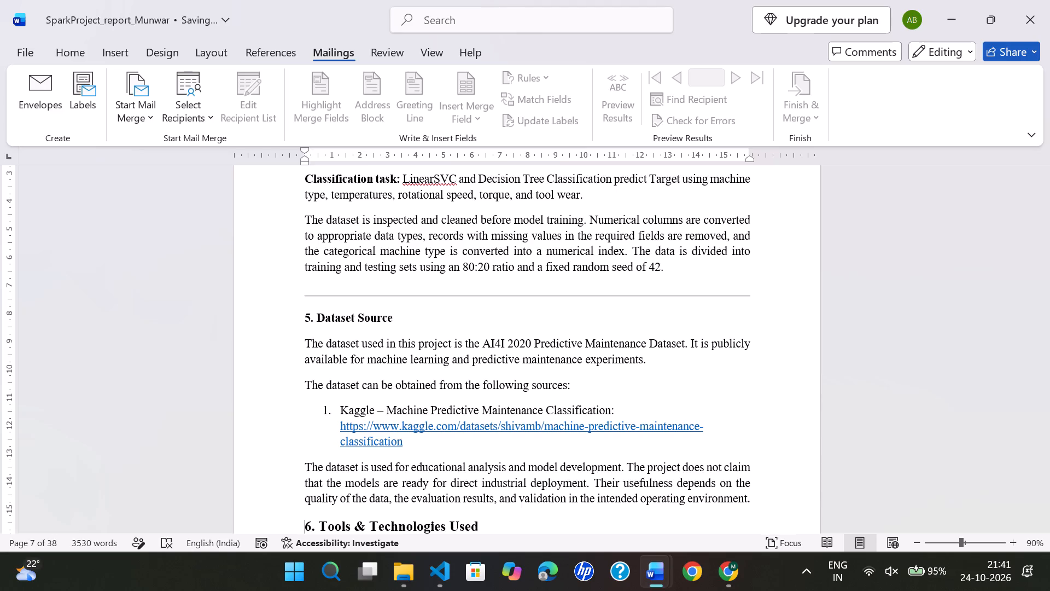
left_click(33, 57)
left_click(59, 283)
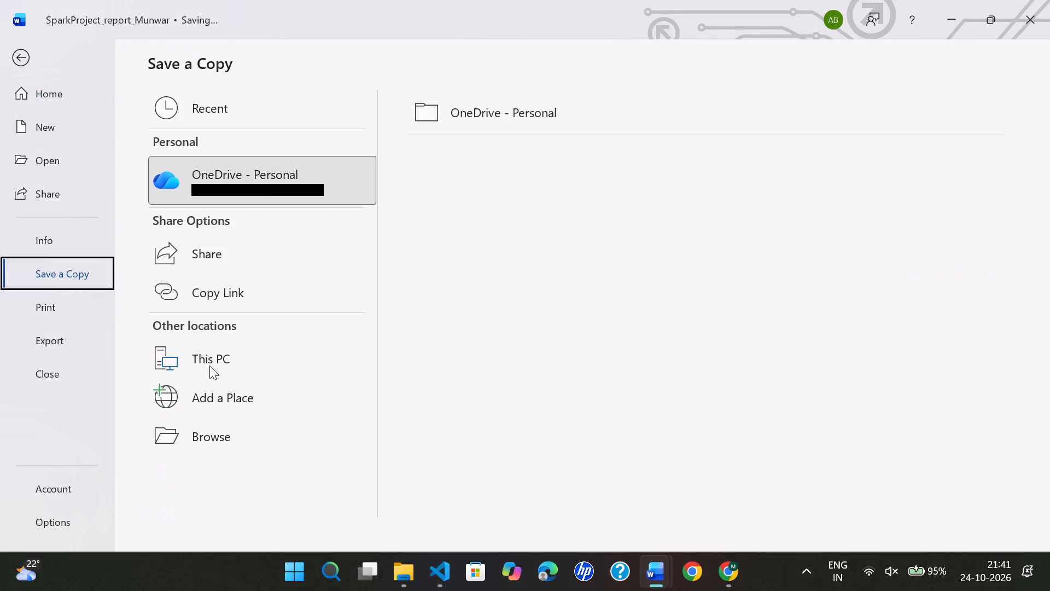
left_click(227, 431)
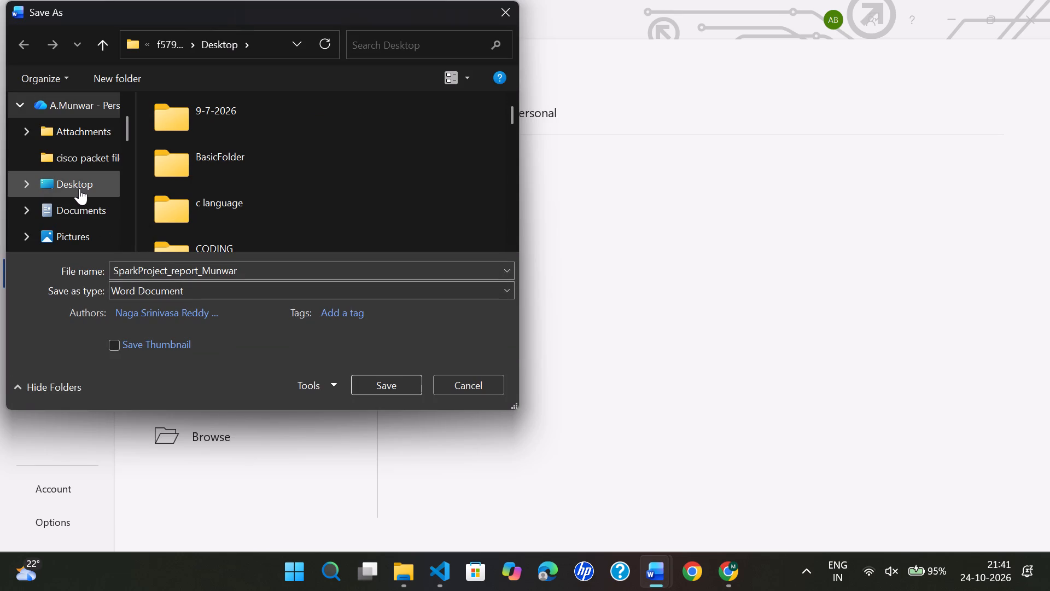
left_click(79, 188)
left_click(211, 292)
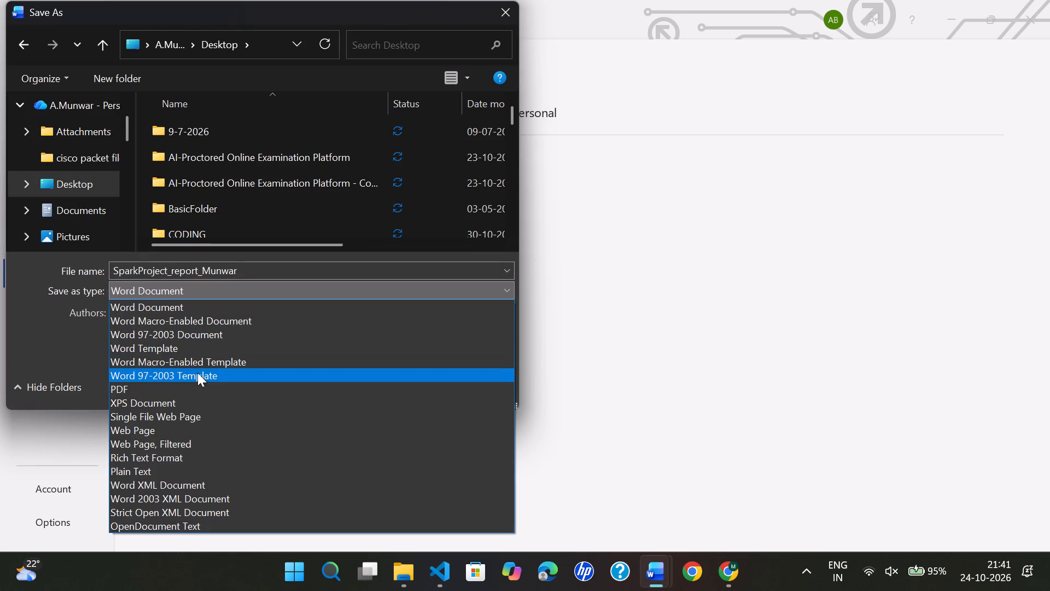
left_click(272, 285)
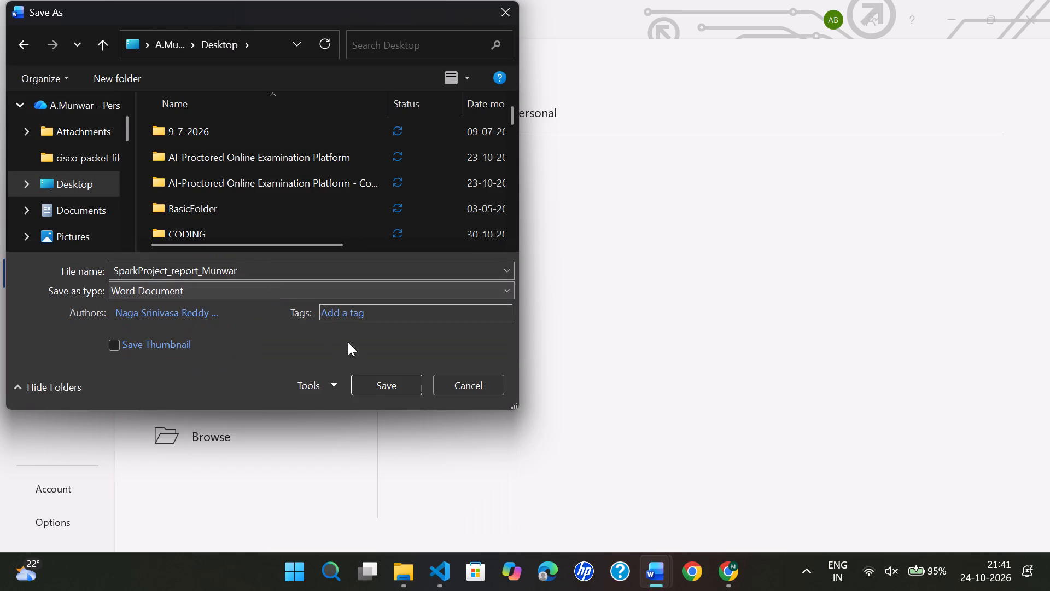
left_click(376, 388)
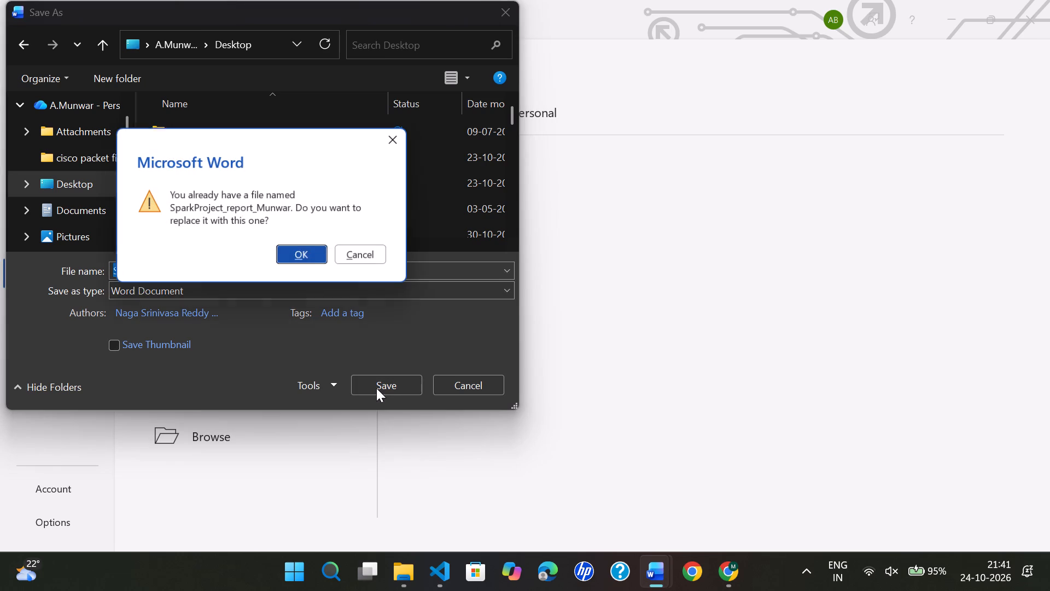
left_click(293, 253)
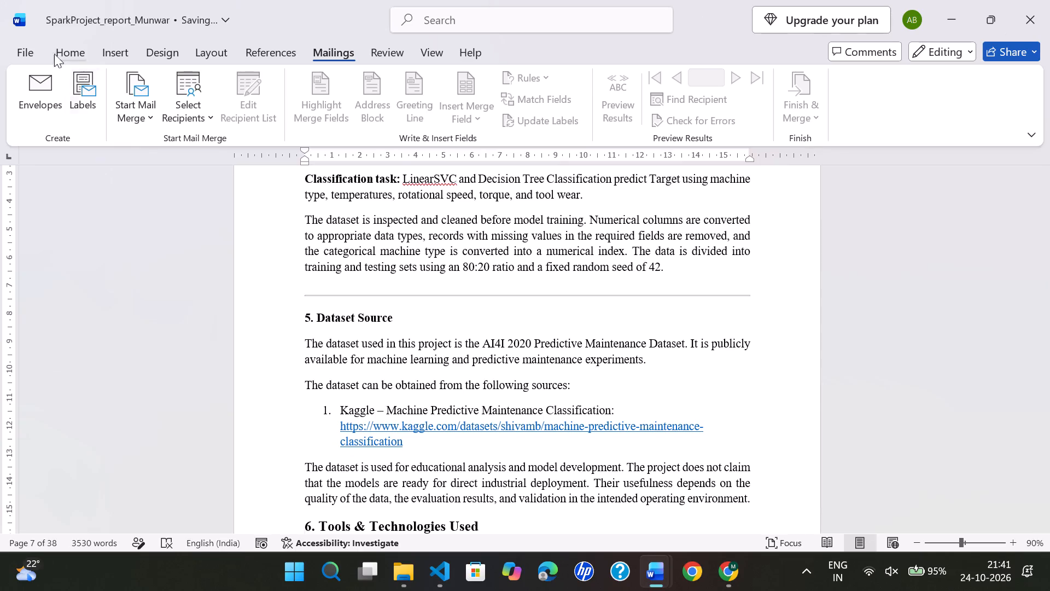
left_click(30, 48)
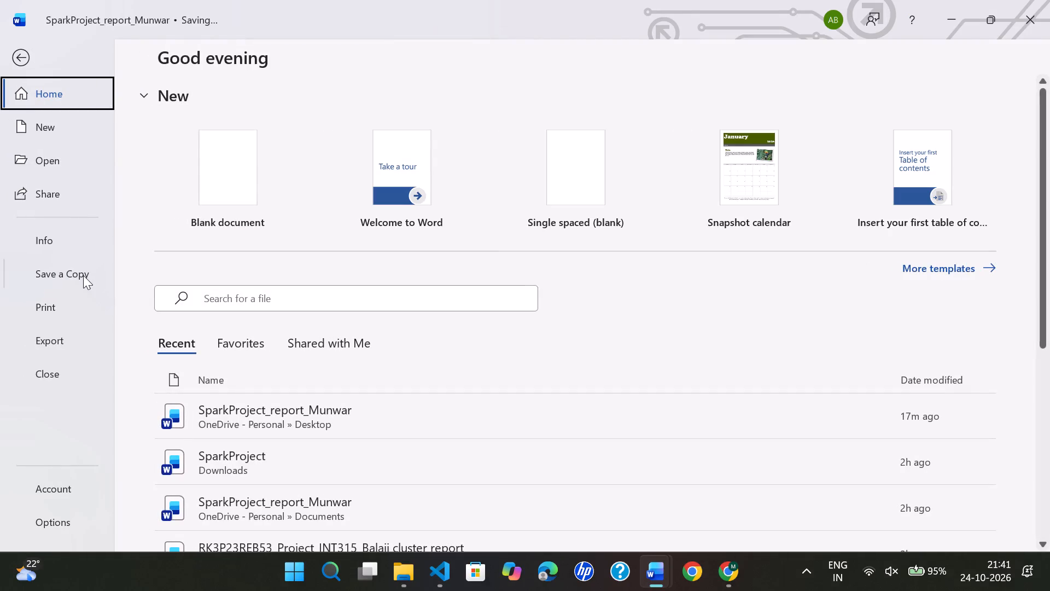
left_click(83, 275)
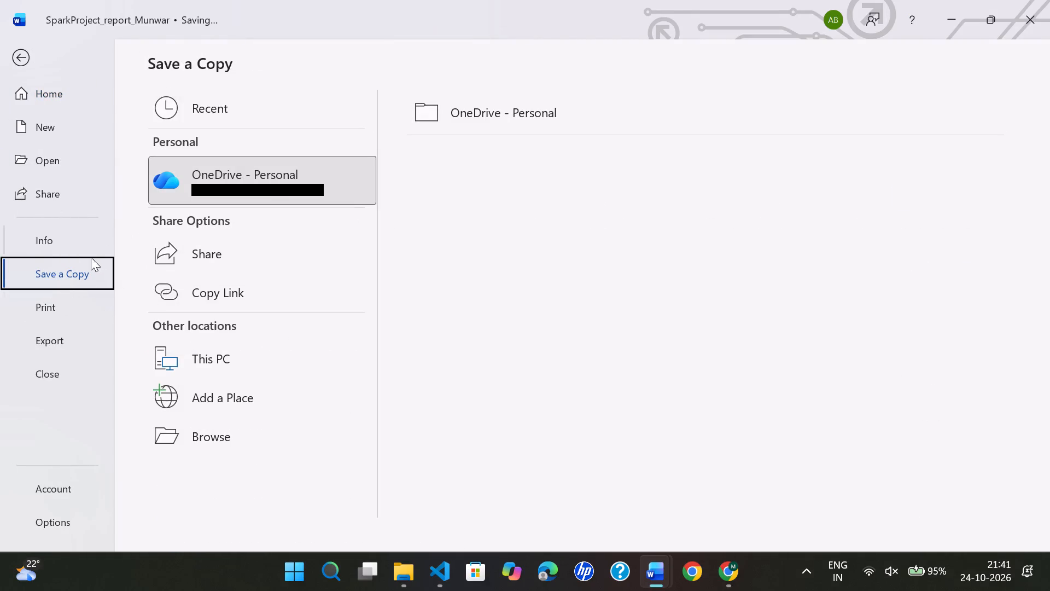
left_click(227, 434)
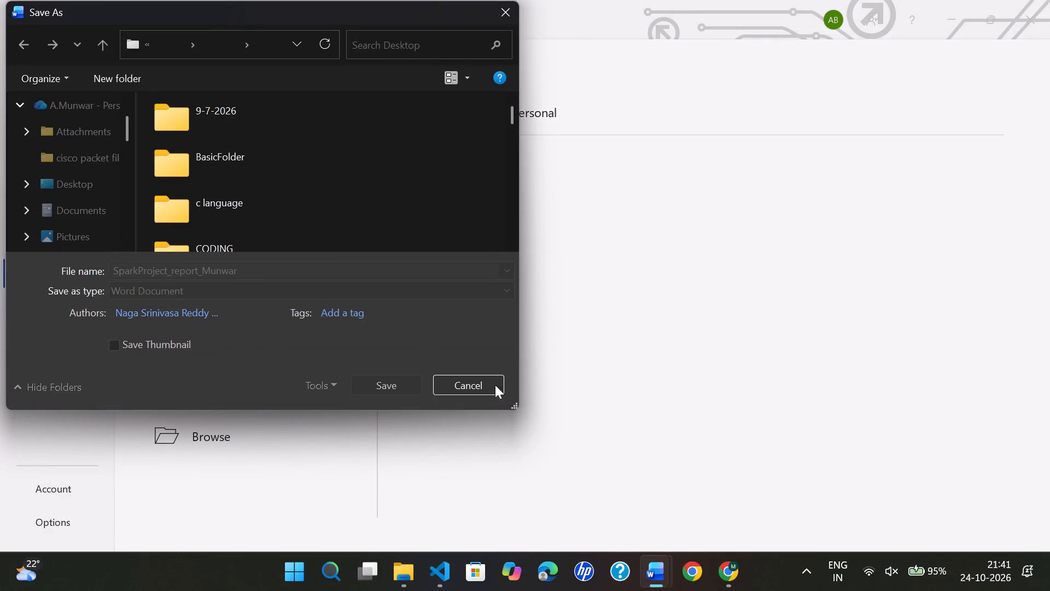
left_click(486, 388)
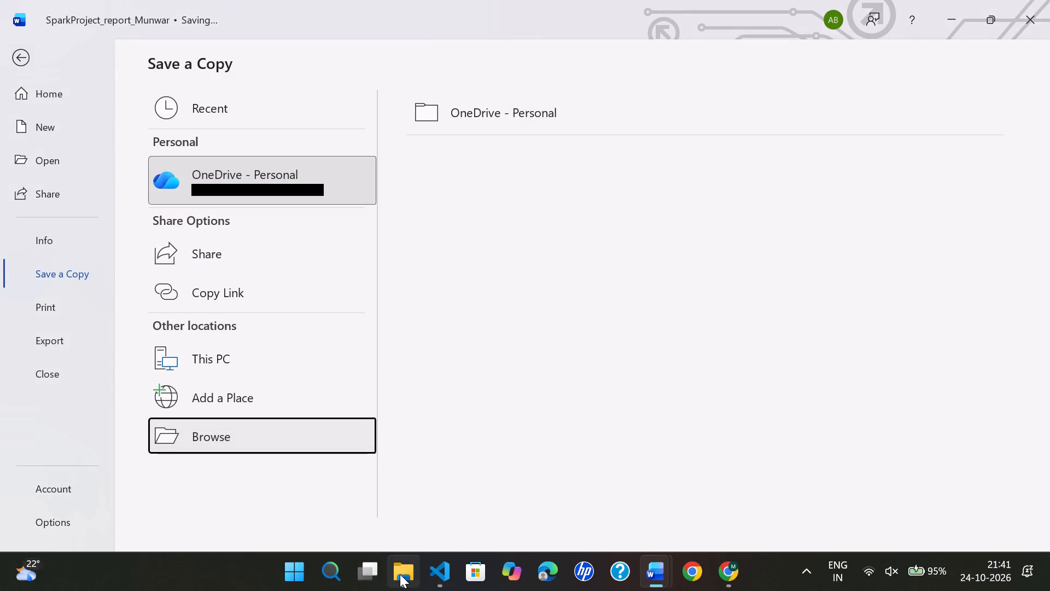
In File Explorer, delete the Word documents Predictive Maintenance Using PySpark ML and SparkProject from the Downloads folder.
left_click(422, 486)
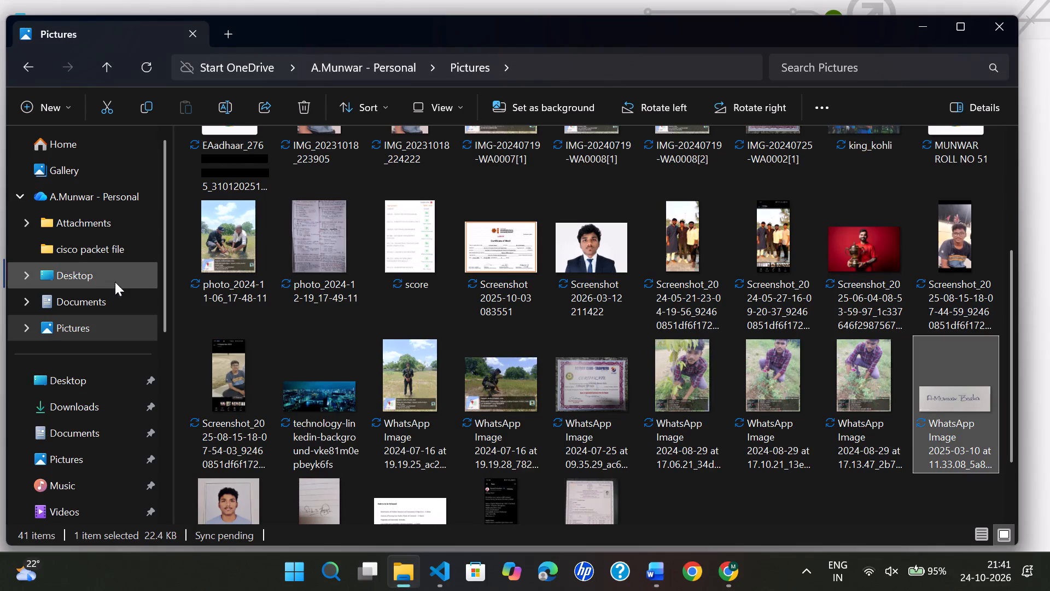
left_click(94, 402)
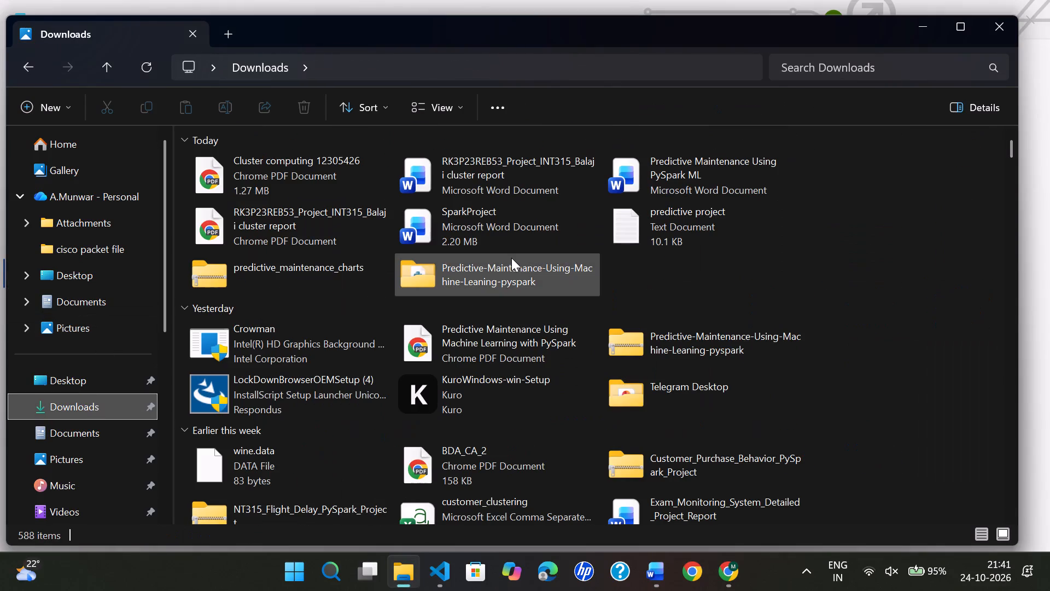
left_click(730, 158)
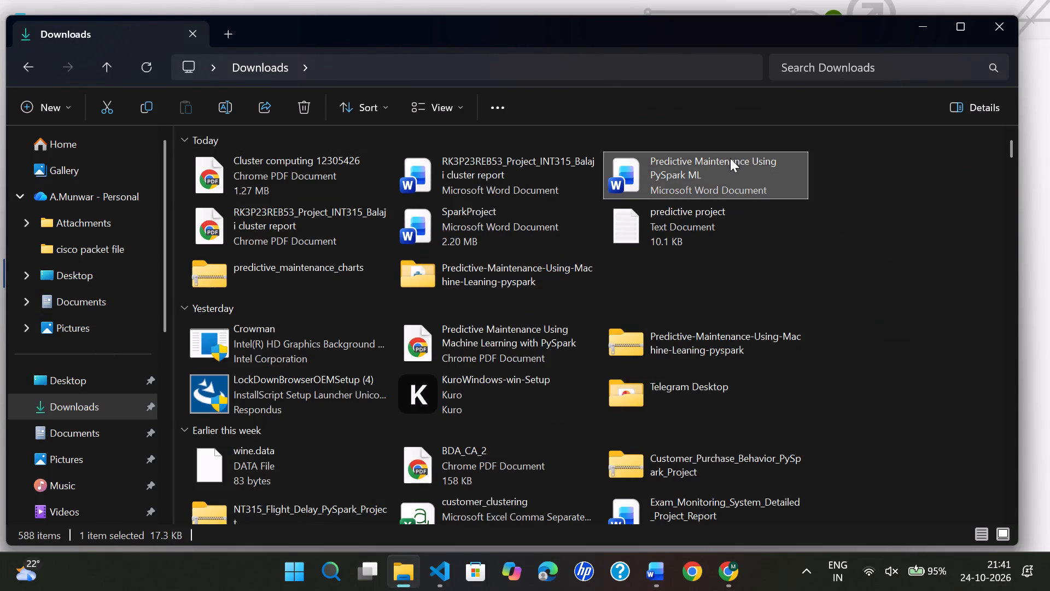
key("Delete")
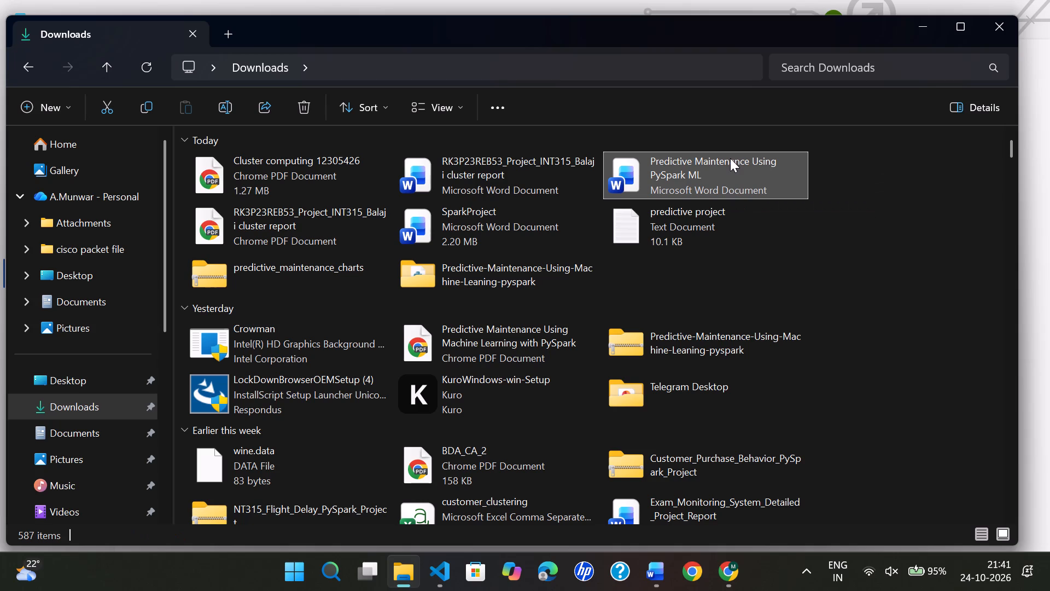
key("Left")
key("Left")
key("Down")
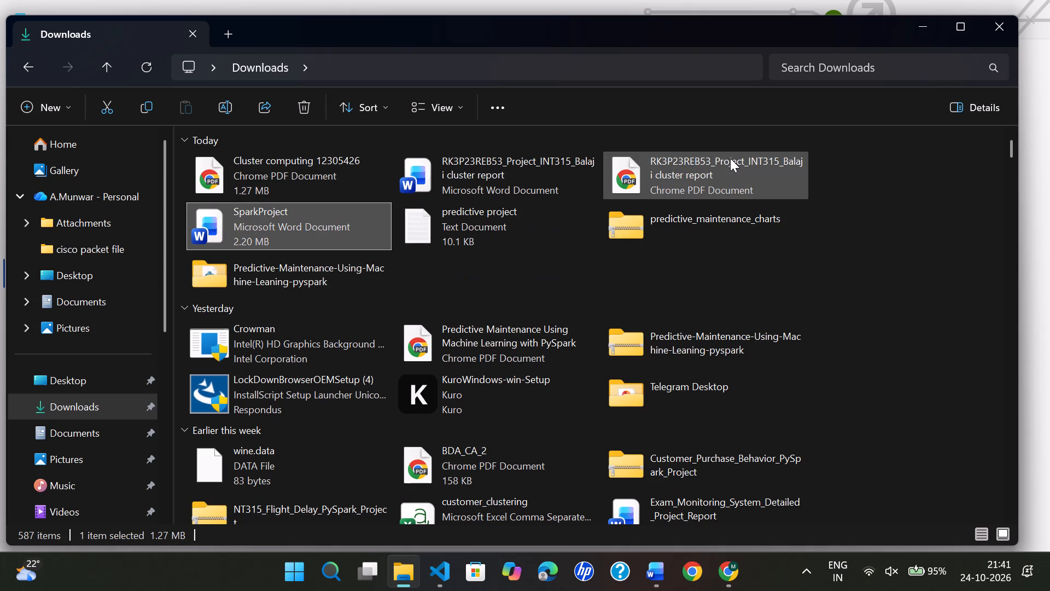
left_click(352, 226)
key("Delete")
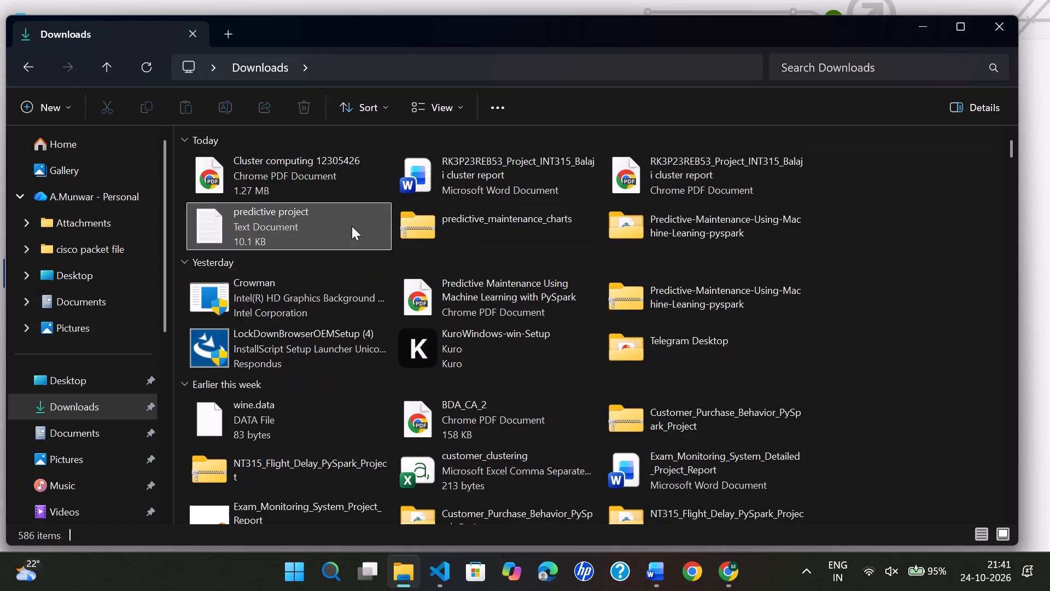
Delete the INT315 cluster report Word document from Downloads, closing its open Word window without saving changes.
left_click(495, 175)
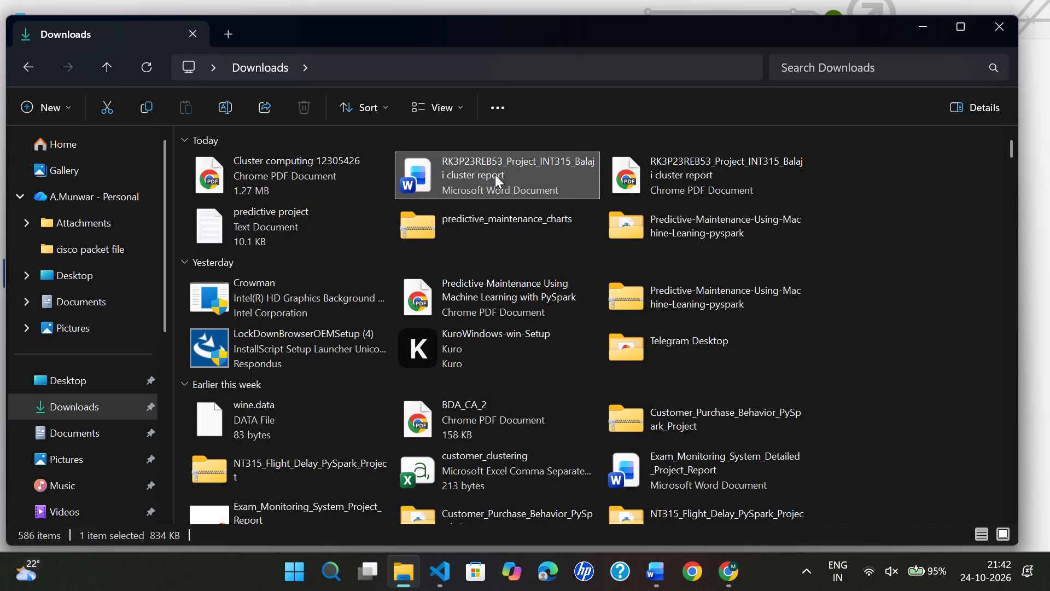
key("Delete")
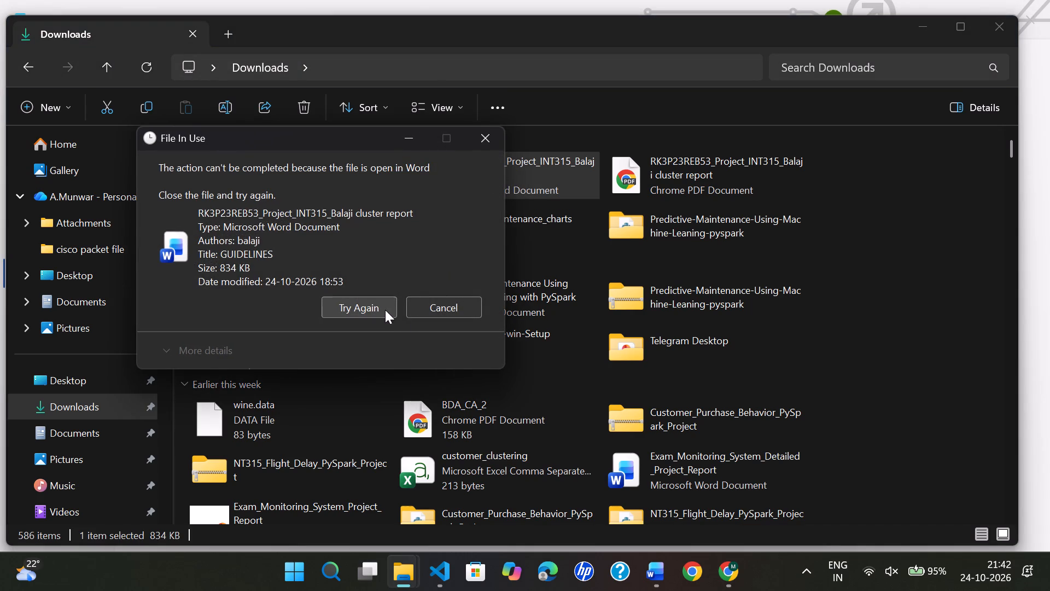
left_click(385, 310)
left_click(657, 582)
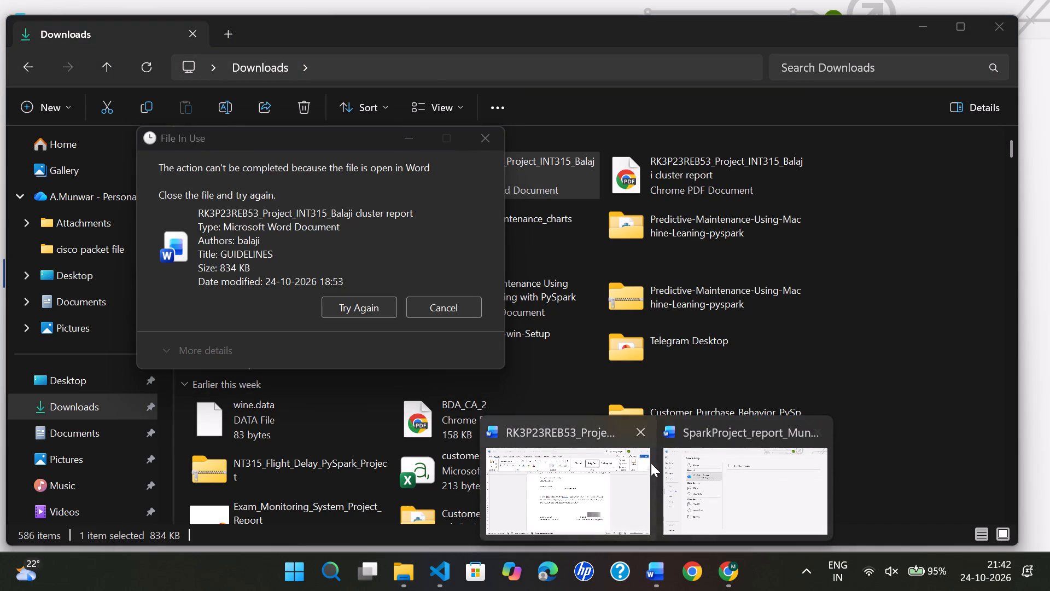
left_click(649, 433)
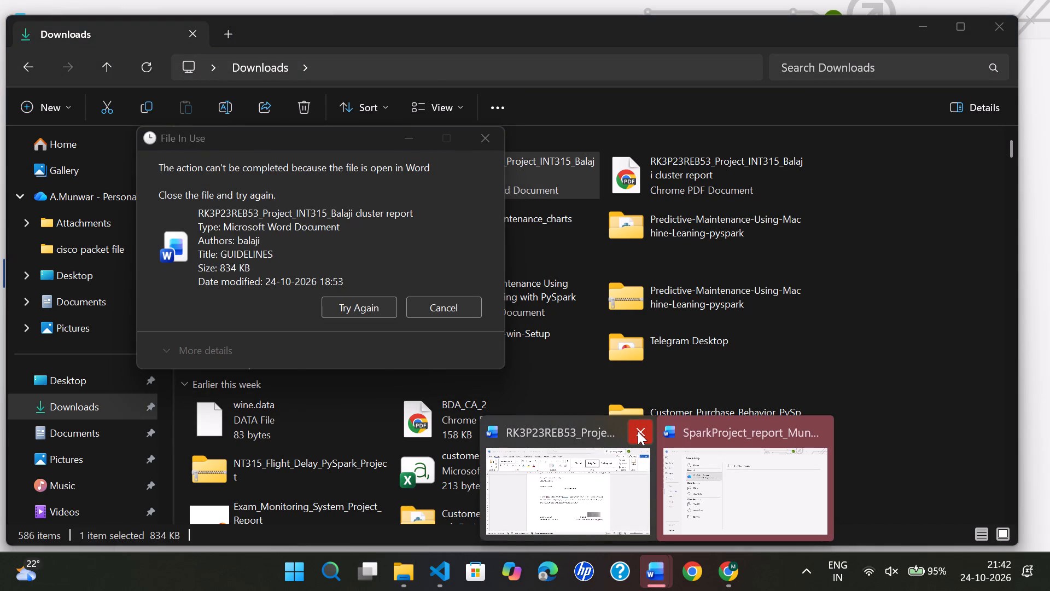
left_click(638, 431)
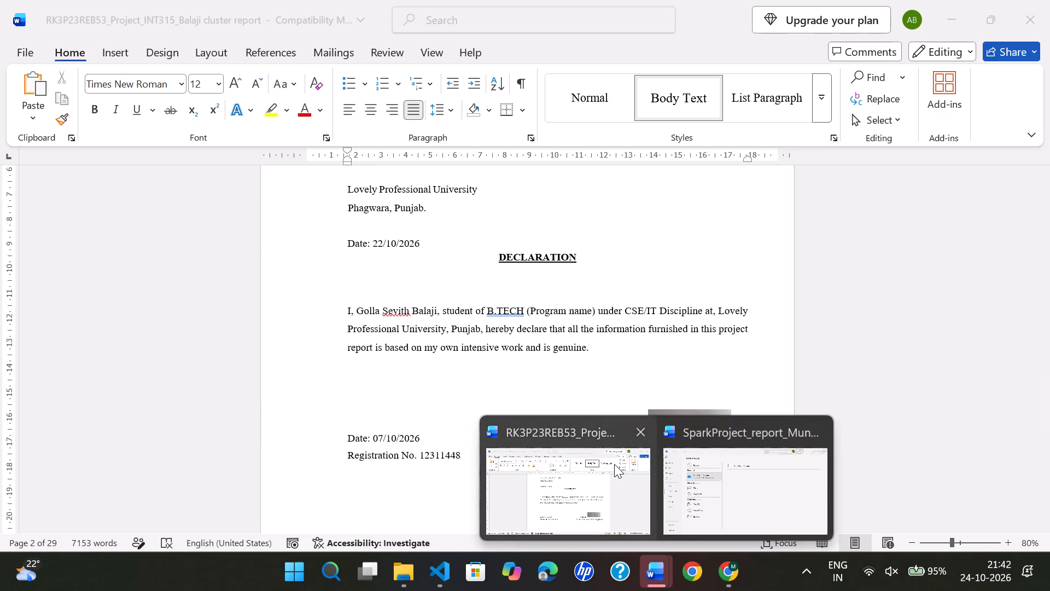
left_click(597, 492)
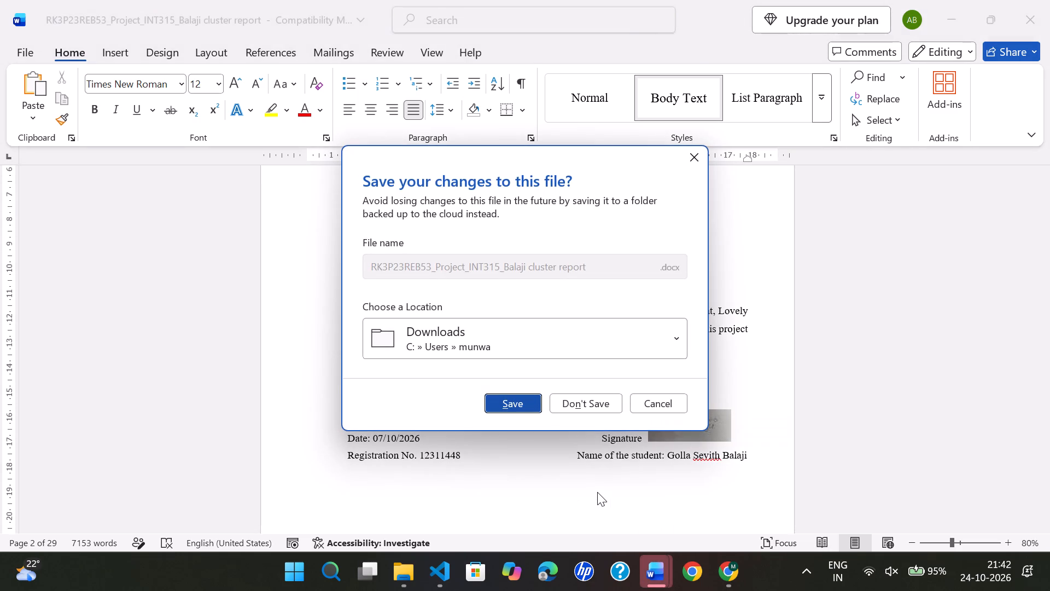
left_click(605, 400)
left_click(488, 134)
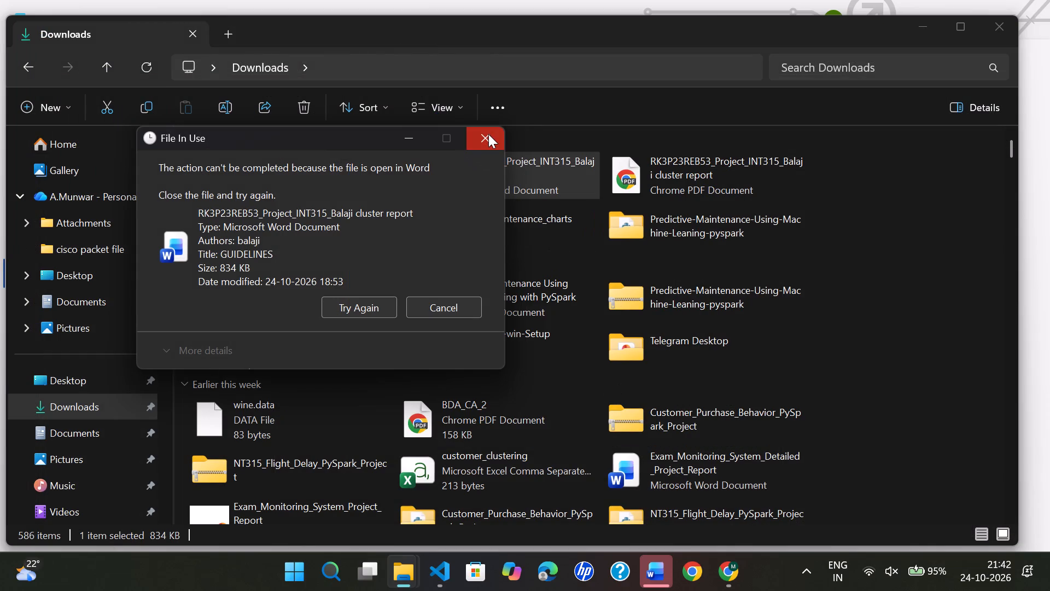
left_click(682, 161)
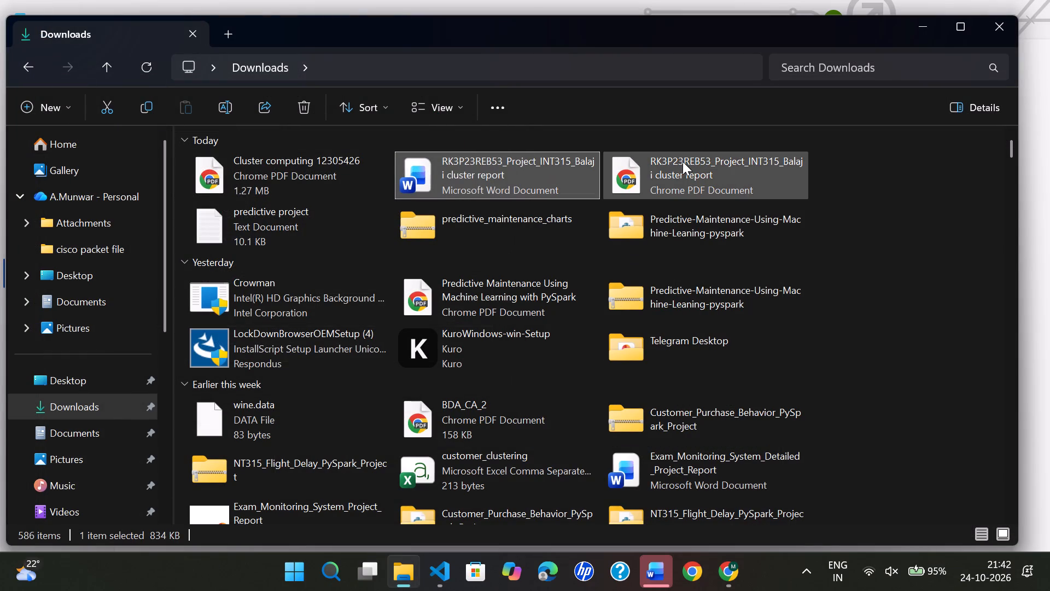
left_click(560, 158)
key("Delete")
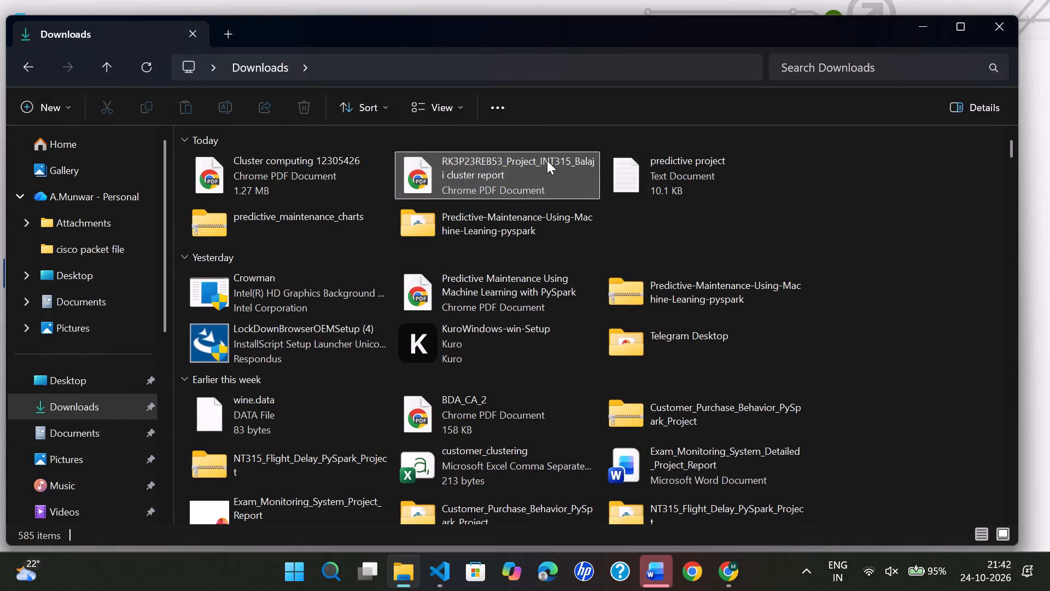
Delete the PDF version of the INT315 cluster report from the Downloads folder.
left_click(547, 160)
key("Delete")
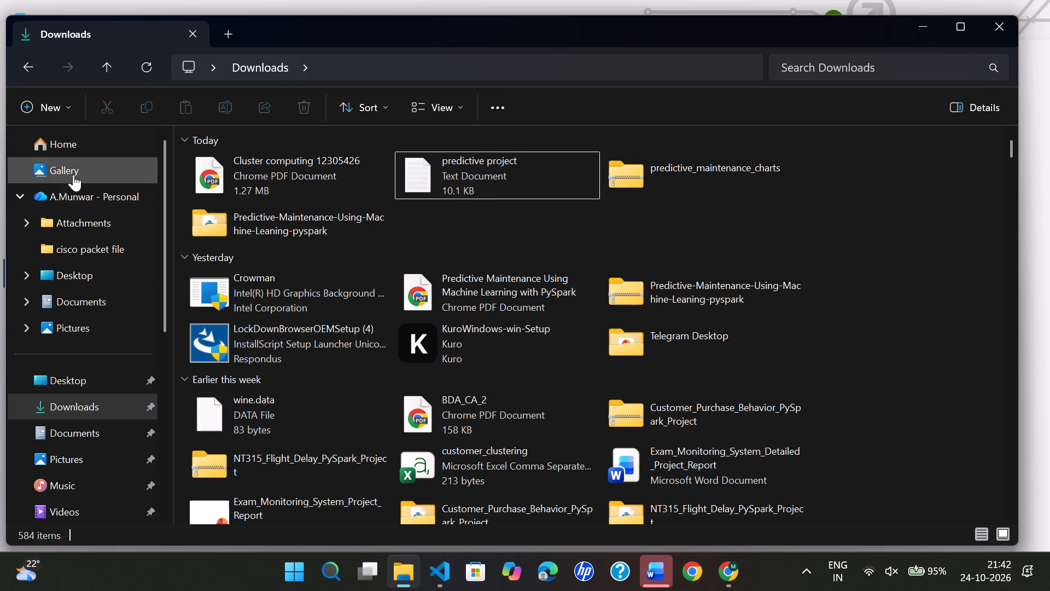
Look through the OneDrive Desktop folder for the saved SparkProject_report_Munwar files and close File Explorer.
left_click(85, 275)
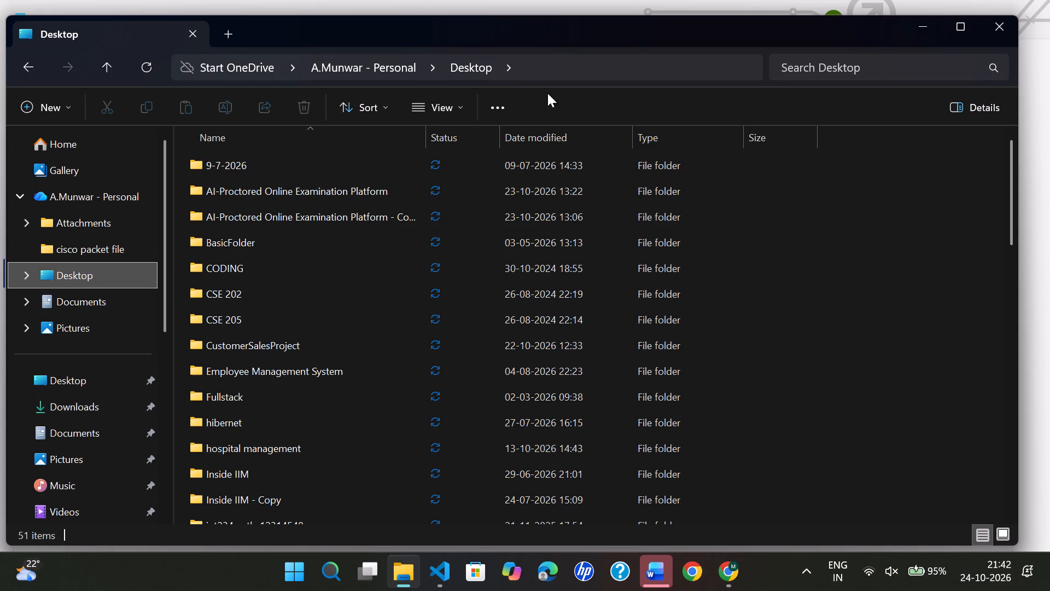
scroll(710, 280, "down", 8)
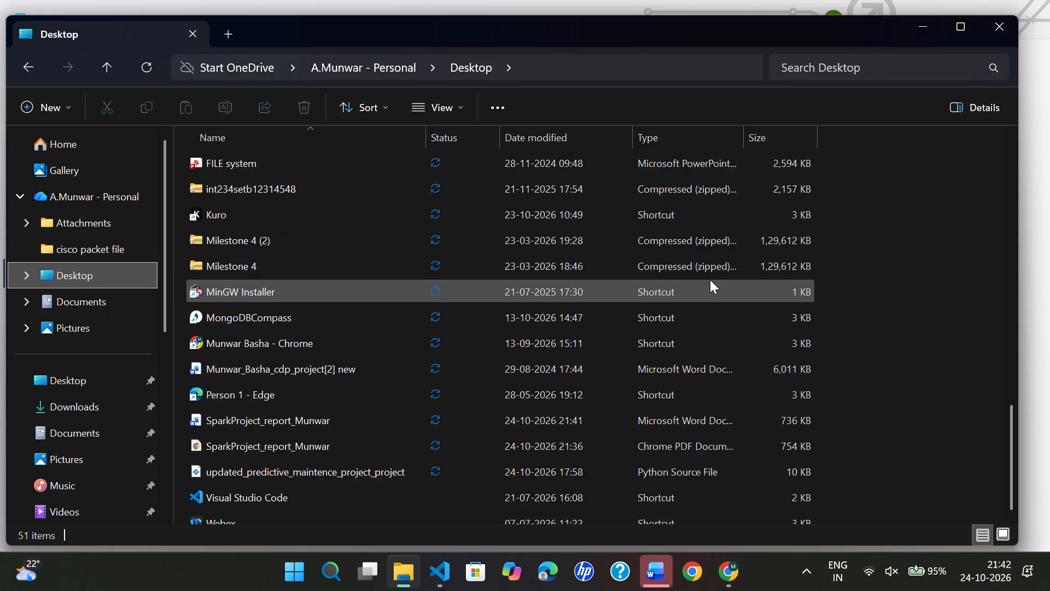
scroll(710, 280, "down", 5)
scroll(710, 280, "up", 12)
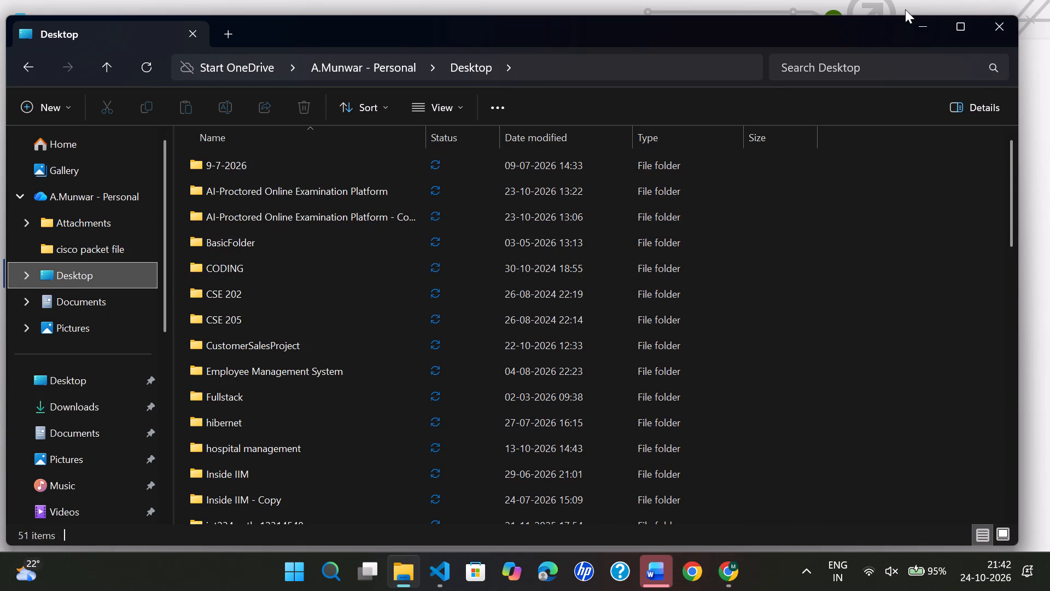
left_click(886, 67)
scroll(855, 161, "down", 1)
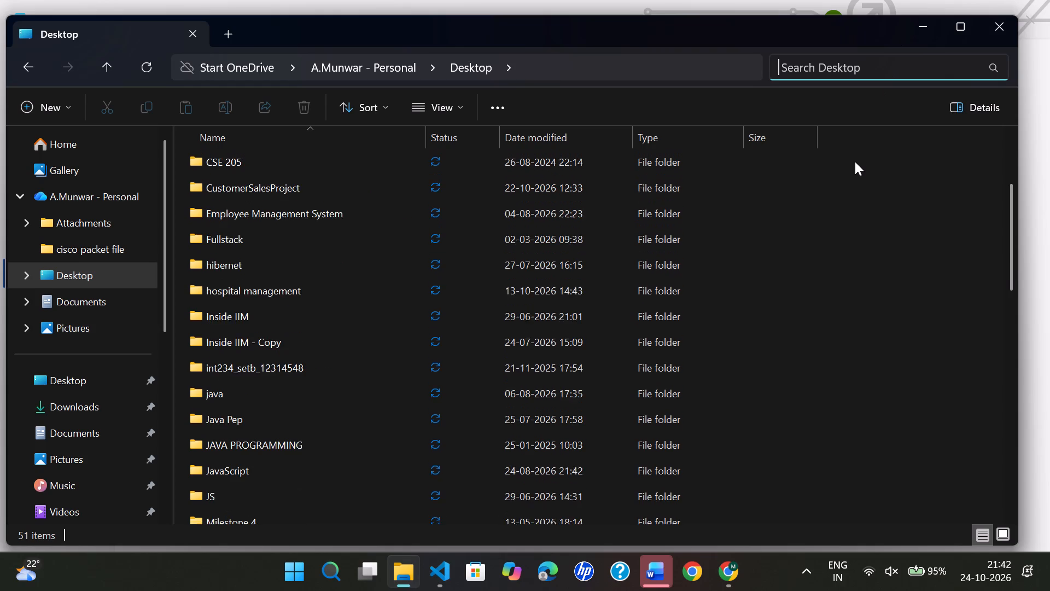
scroll(855, 161, "down", 1)
scroll(773, 332, "down", 3)
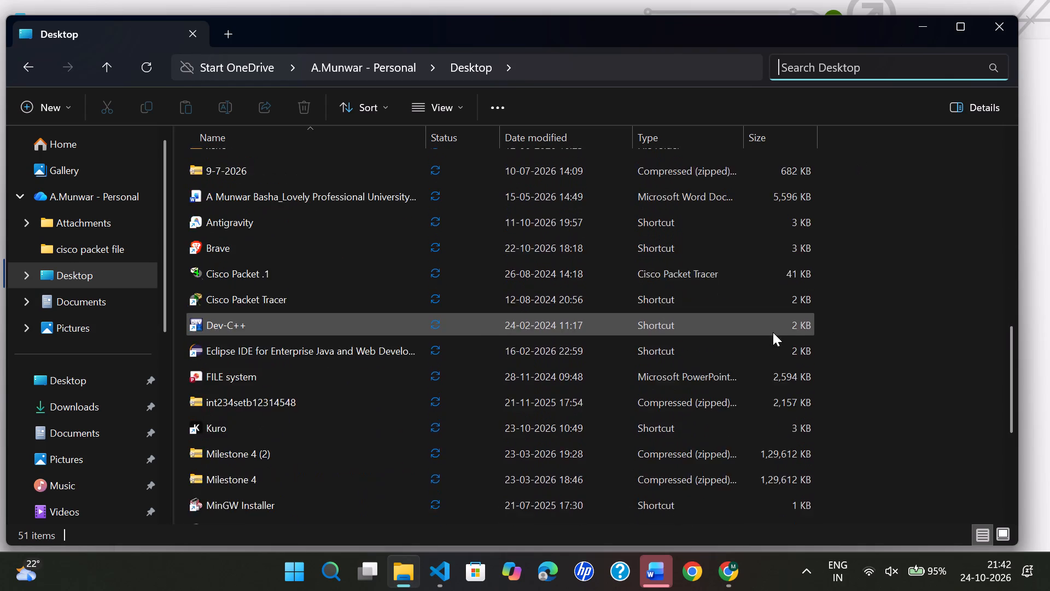
scroll(773, 332, "down", 6)
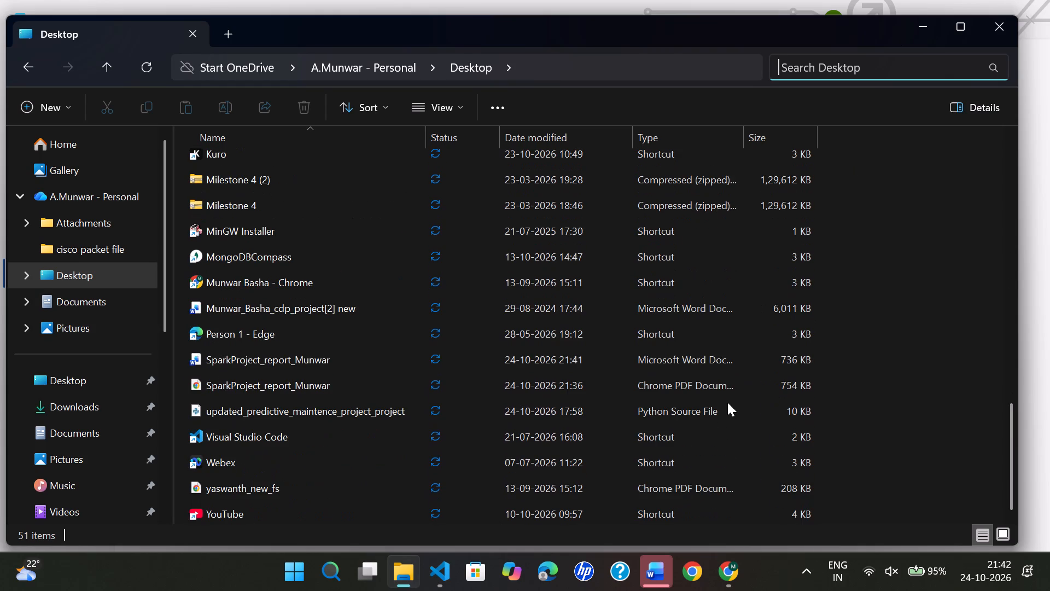
left_click(994, 35)
In Word, save a copy of the report as the Word Document ClusterComputionProjectReport in the OneDrive Documents folder.
left_click(249, 426)
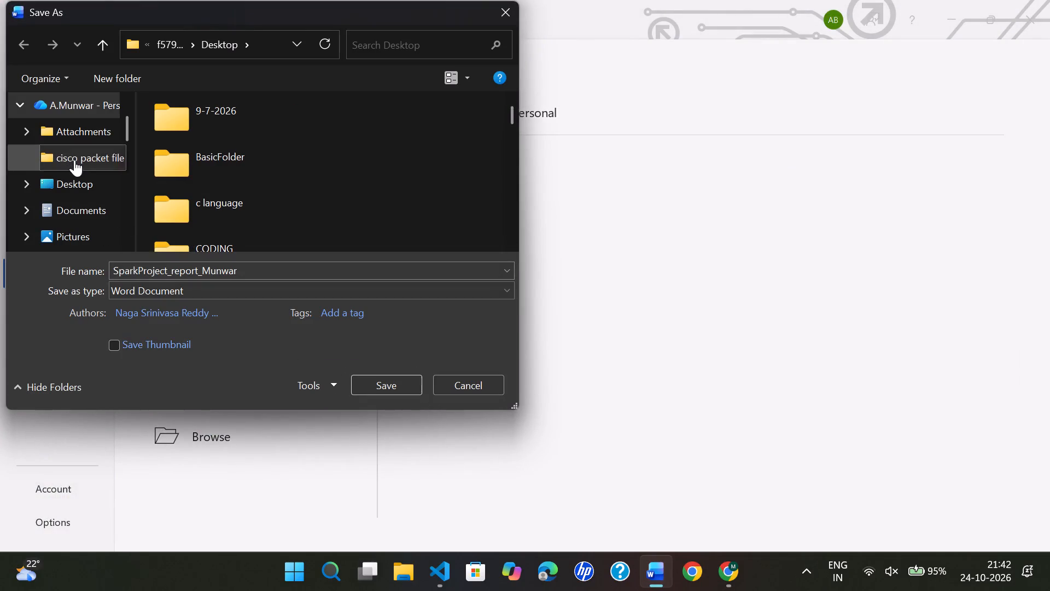
left_click(83, 207)
left_click(230, 291)
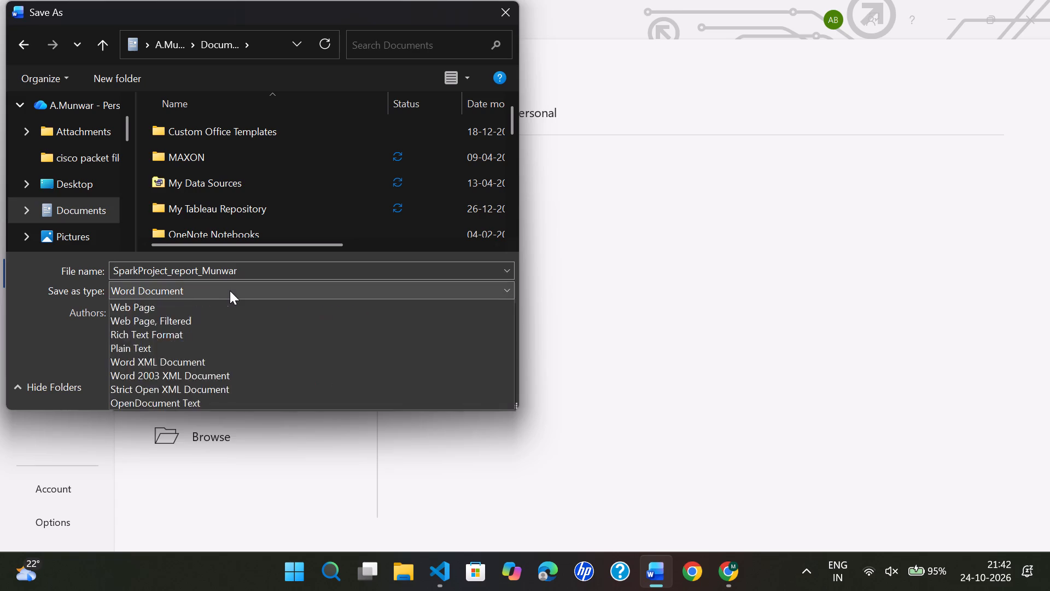
left_click(230, 291)
left_click(249, 270)
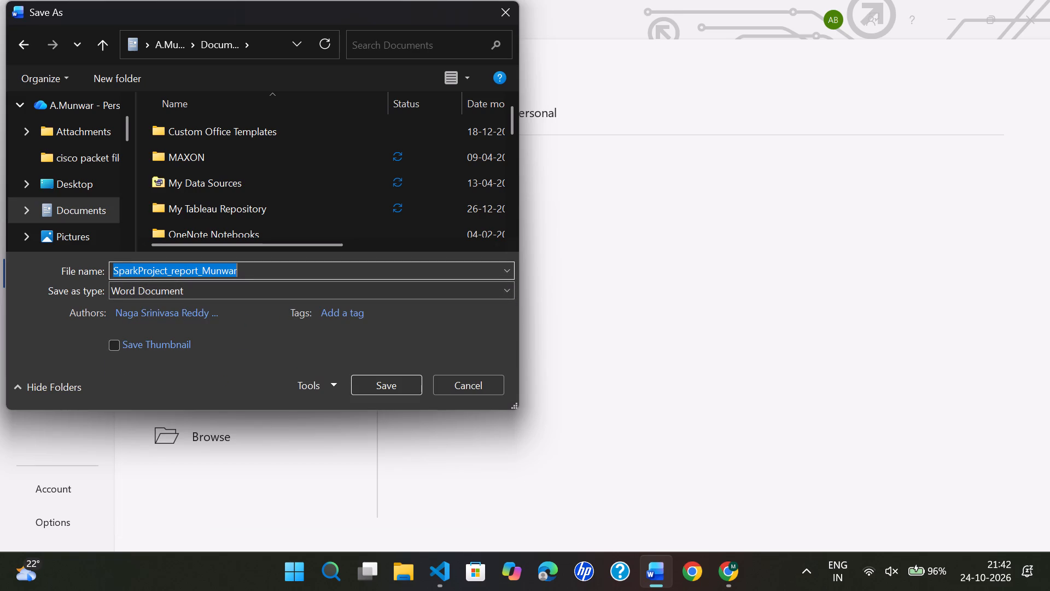
left_click(249, 270)
key("BackSpace")
key("BackSpace")
key("BackSpace")
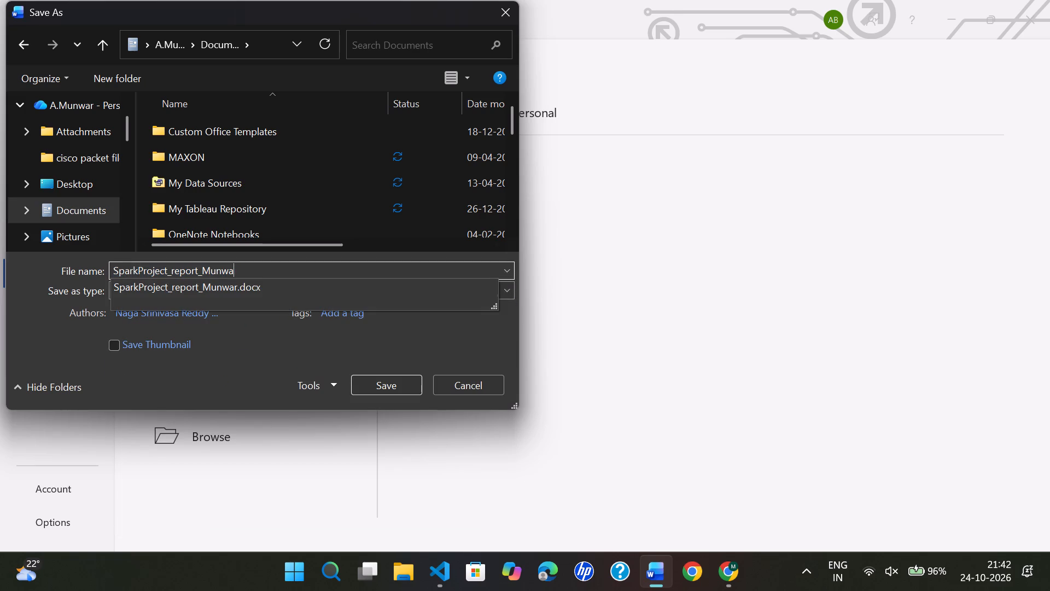
key("BackSpace")
key("BackSpace")
key("BackSpace")
key("BackSpace")
key("BackSpace")
key("BackSpace")
key("BackSpace")
key("BackSpace")
key("BackSpace")
key("BackSpace")
key("BackSpace")
key("BackSpace")
key("BackSpace")
key("BackSpace")
key("BackSpace")
key("BackSpace")
key("BackSpace")
key("BackSpace")
key("BackSpace")
key("BackSpace")
key("BackSpace")
key("BackSpace")
key("BackSpace")
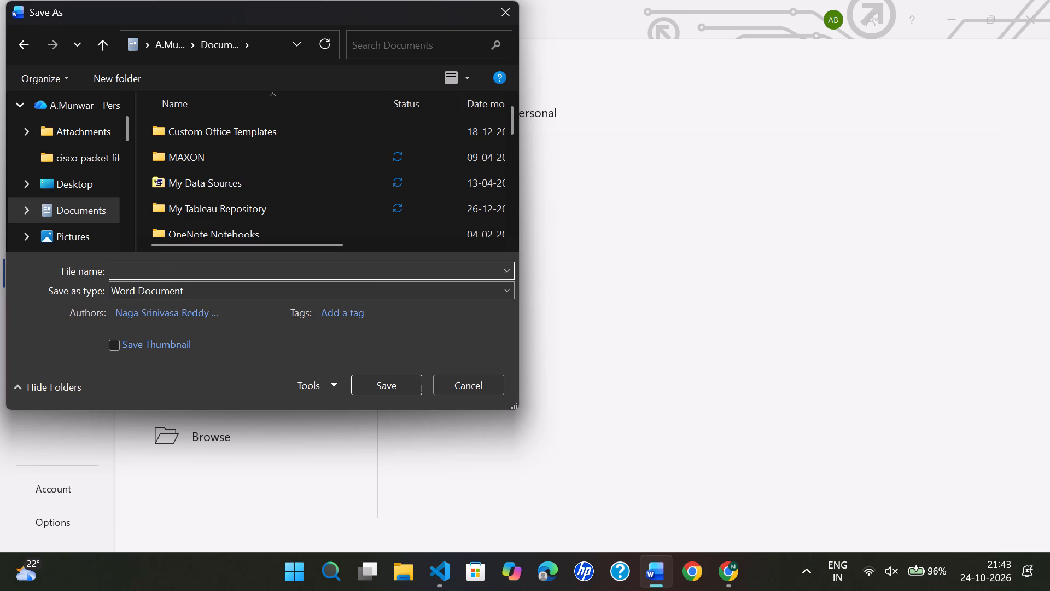
type("ClusterCom")
type("pution")
key("space")
type("Project Reo")
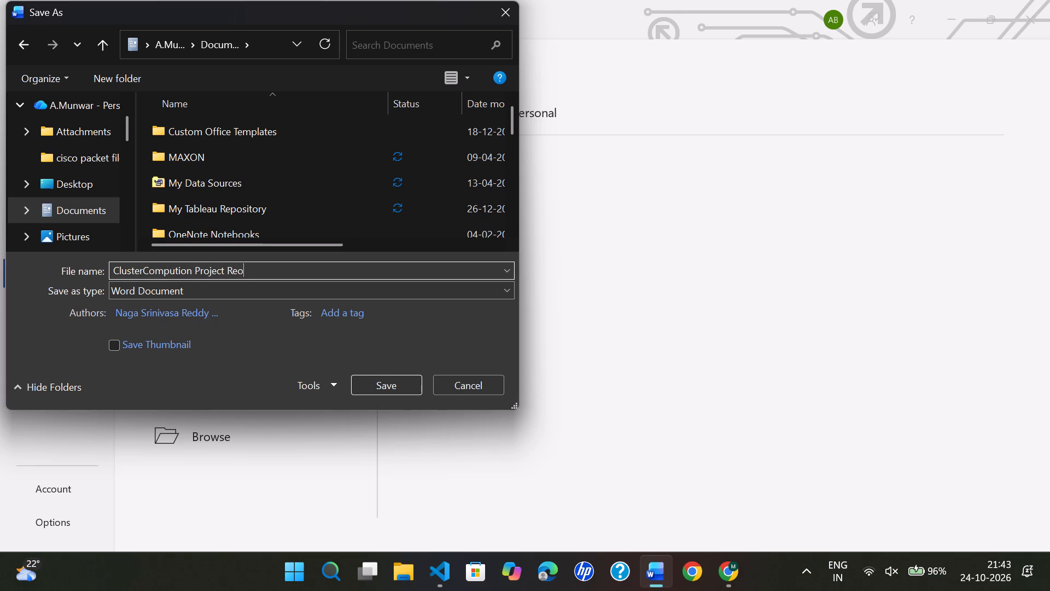
key("BackSpace")
type("port")
key("Left")
key("Left")
key("Left")
key("Left")
key("Left")
key("Left")
key("BackSpace")
key("Left")
key("Left")
key("Left")
key("Left")
key("Left")
key("Left")
key("Left")
key("BackSpace")
key("Left")
key("Left")
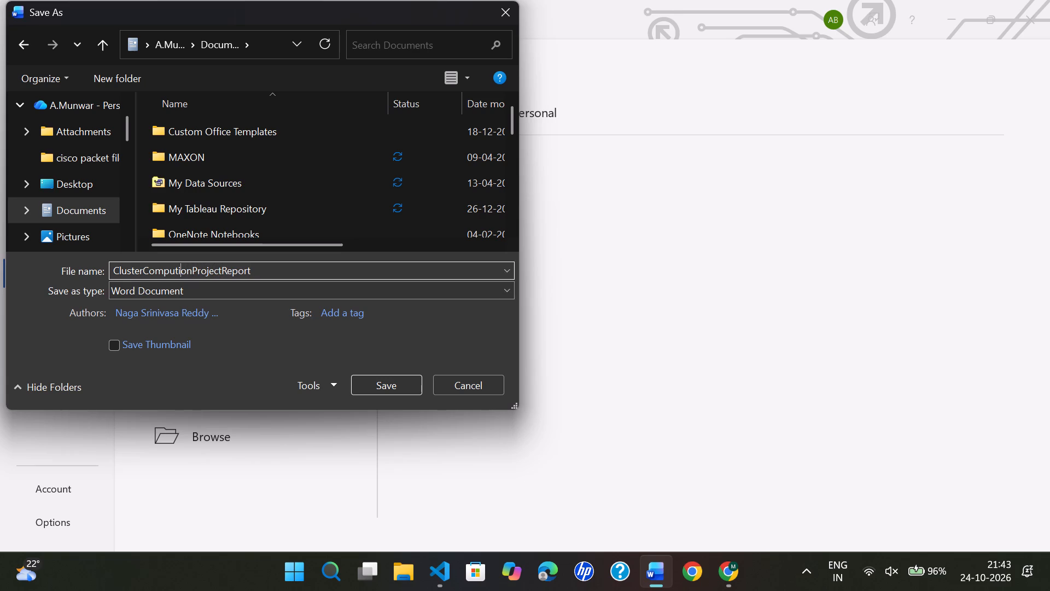
left_click(402, 389)
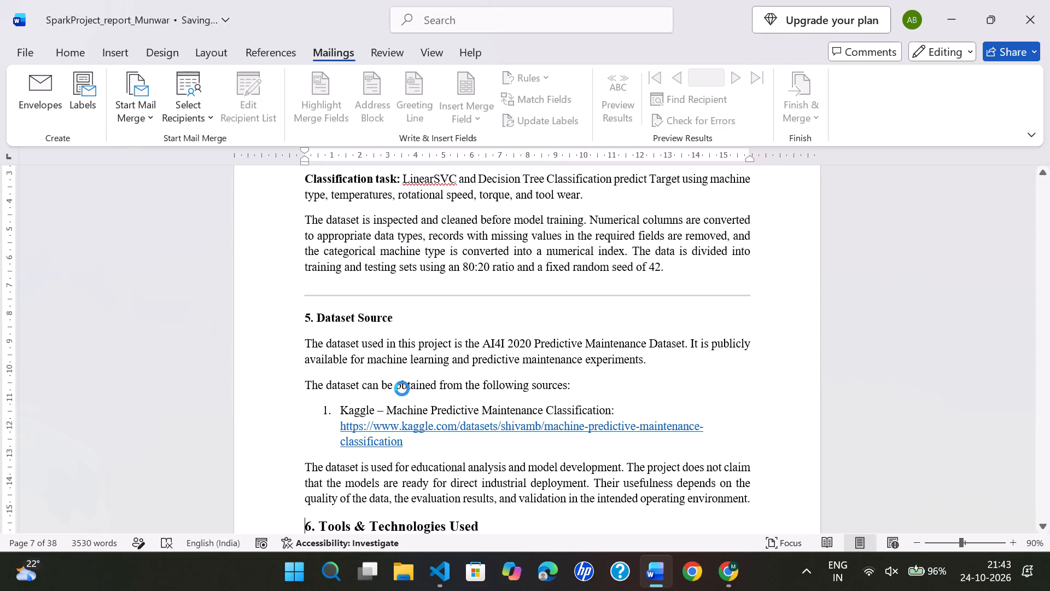
Open the report's Info page and try to edit the author entry under Related People through its contact card.
left_click(31, 54)
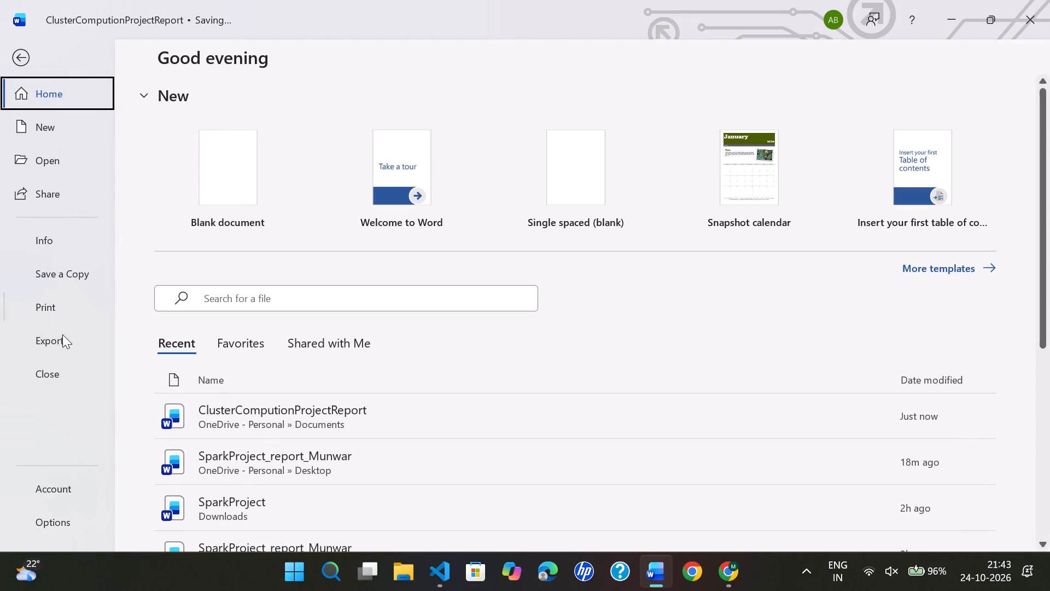
left_click(74, 276)
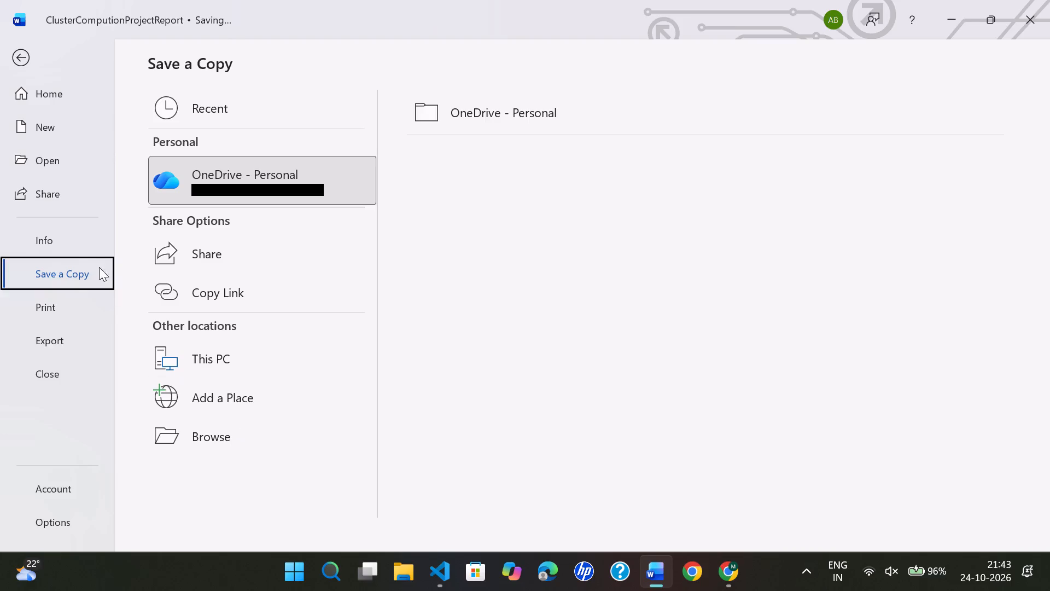
left_click(59, 228)
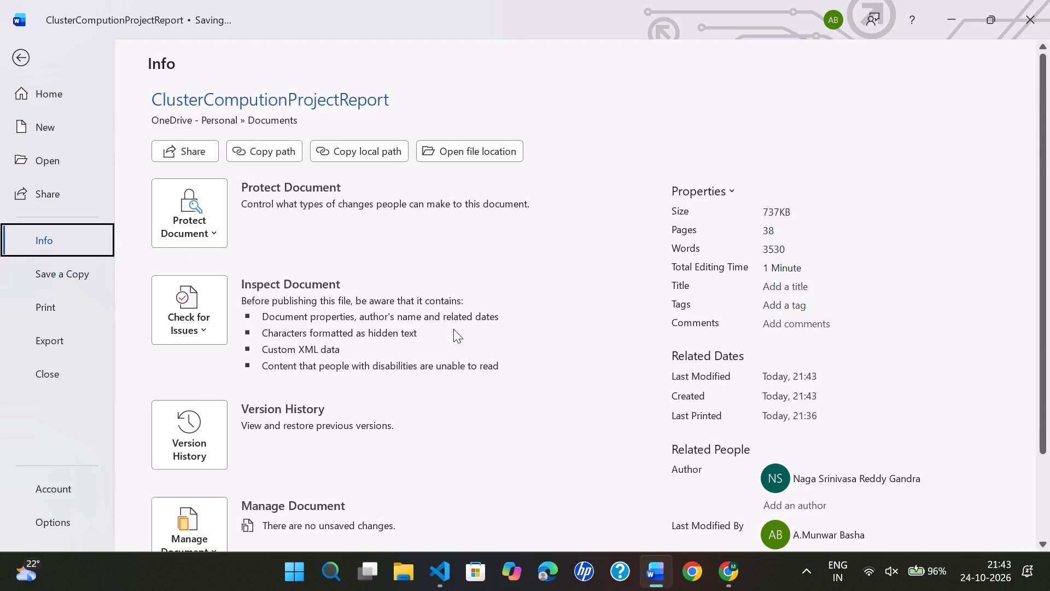
scroll(453, 329, "down", 1)
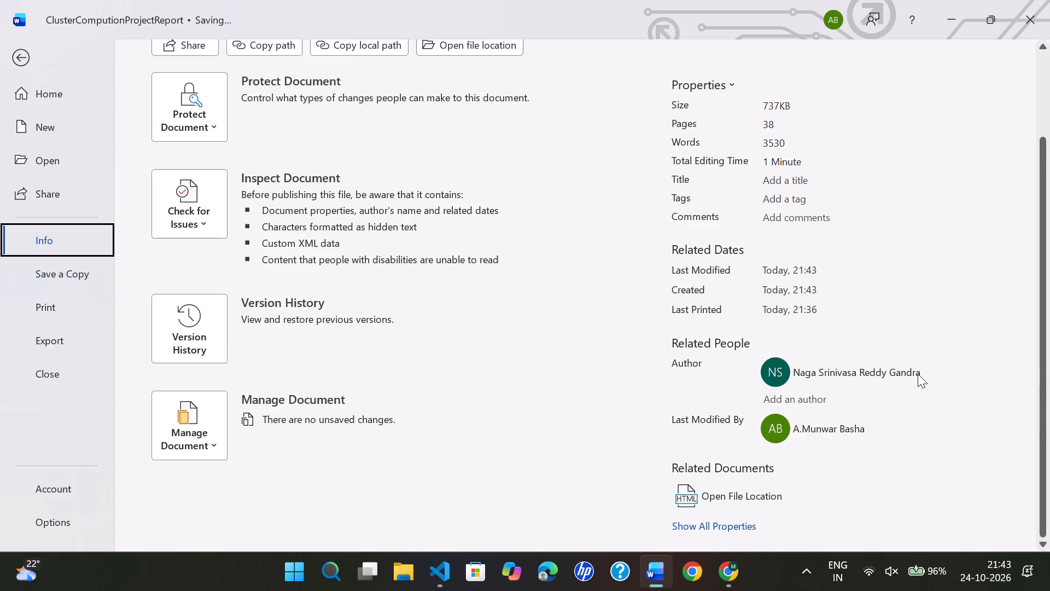
left_click(915, 373)
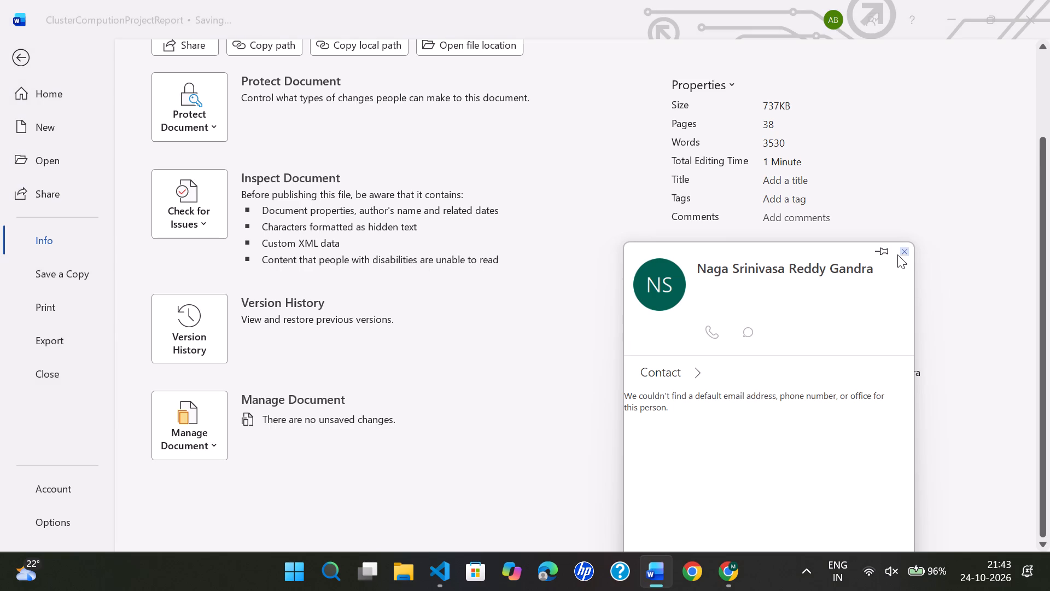
left_click(901, 254)
double_click(851, 377)
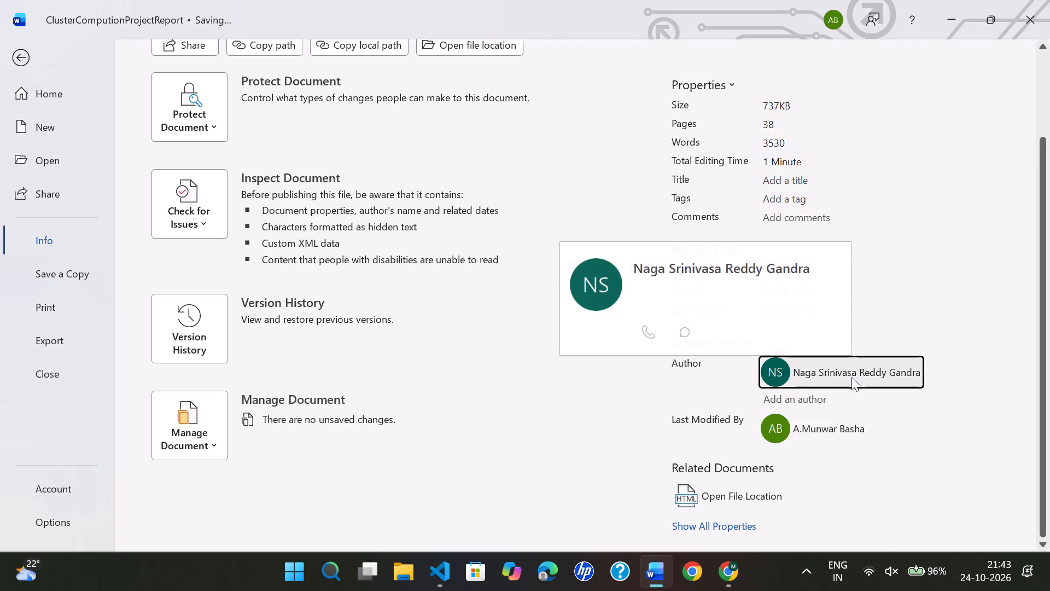
left_click(851, 377)
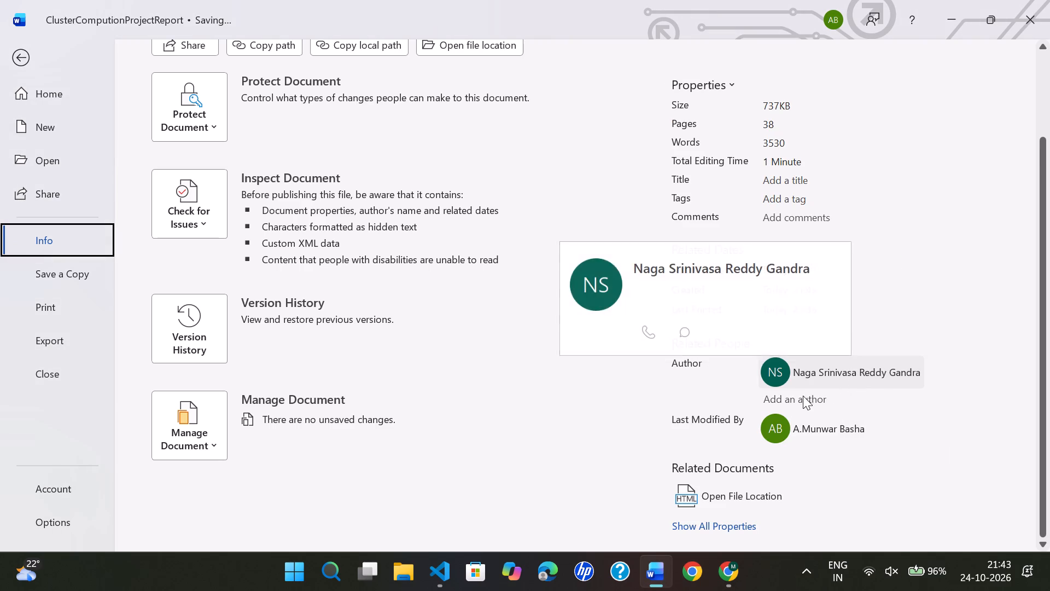
left_click(804, 400)
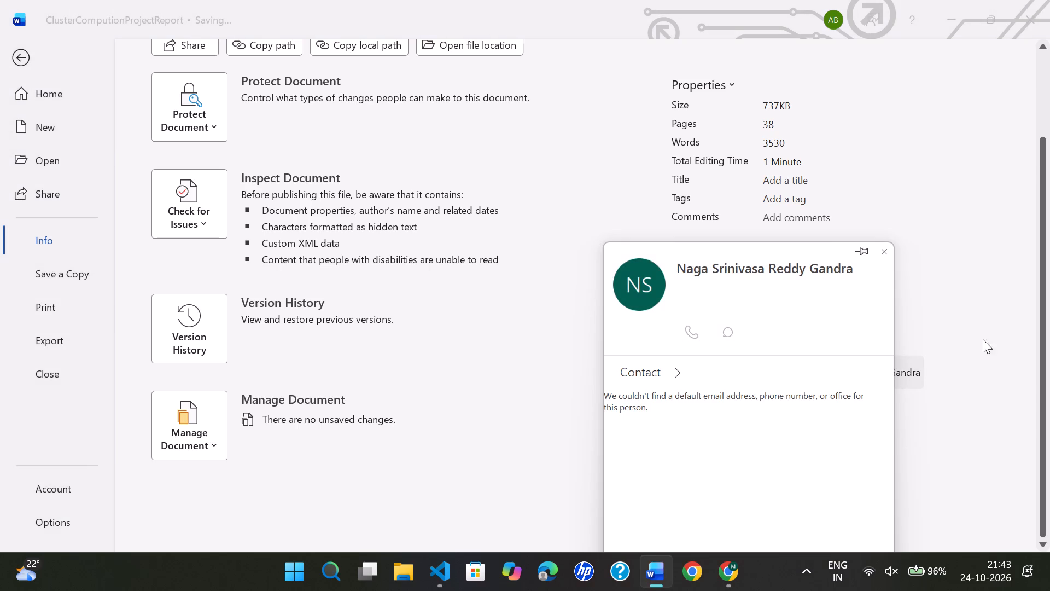
left_click(884, 252)
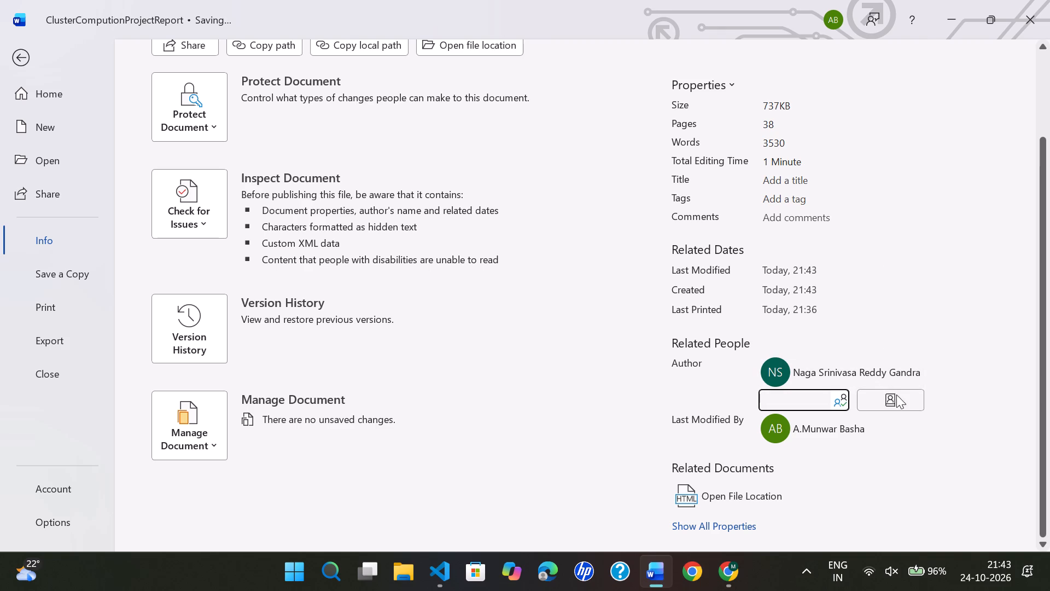
left_click(783, 368)
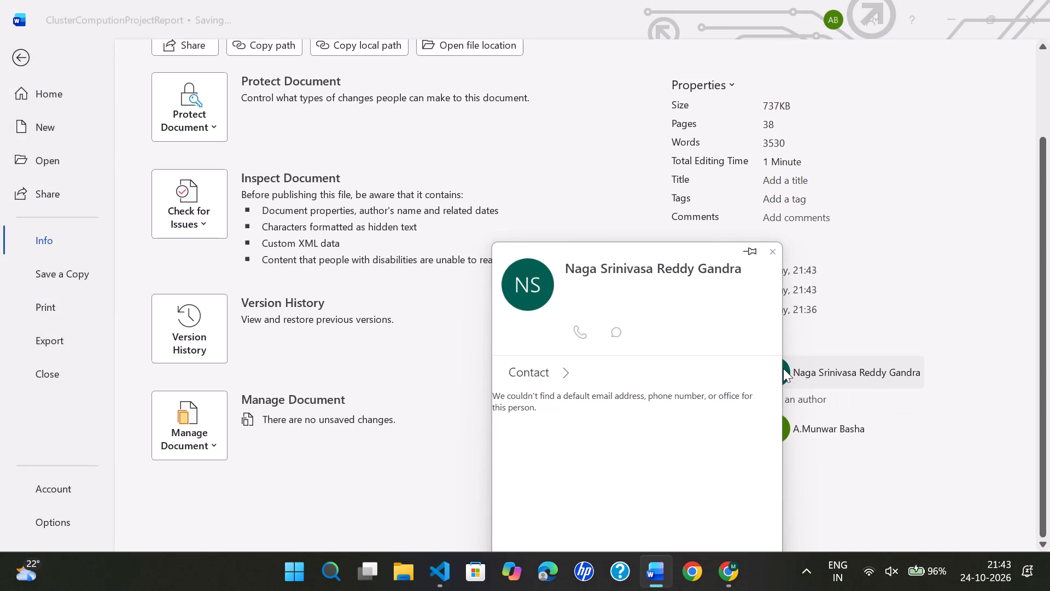
scroll(643, 430, "down", 1)
left_click(616, 333)
left_click(650, 263)
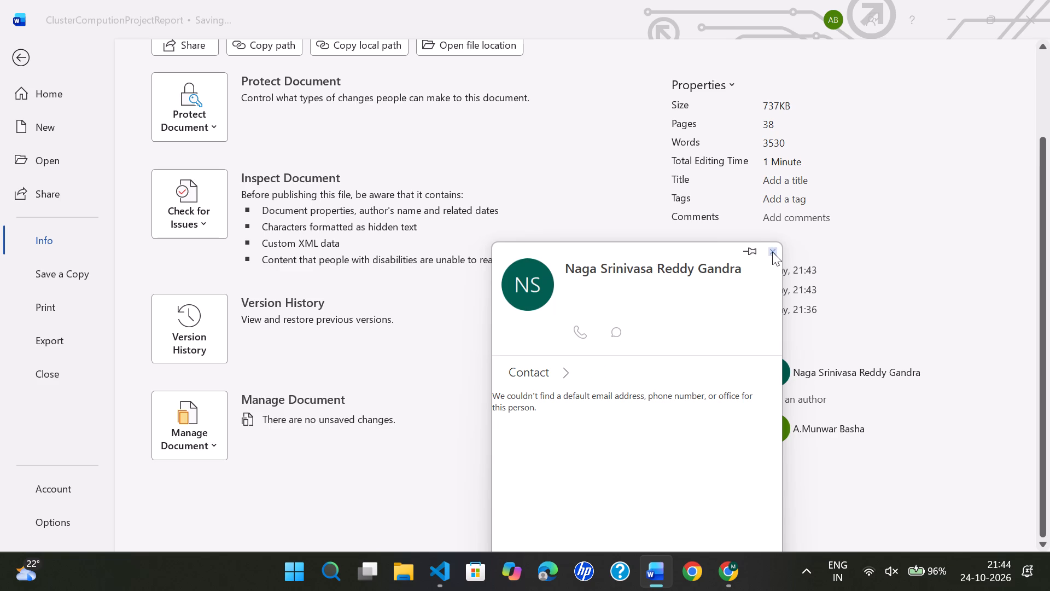
left_click(772, 252)
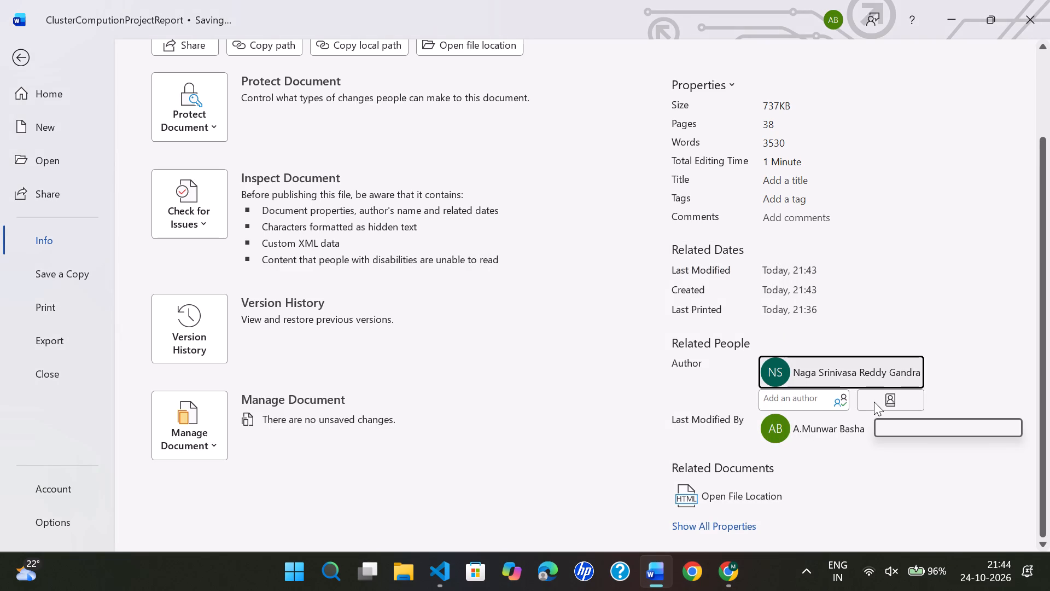
scroll(874, 402, "down", 1)
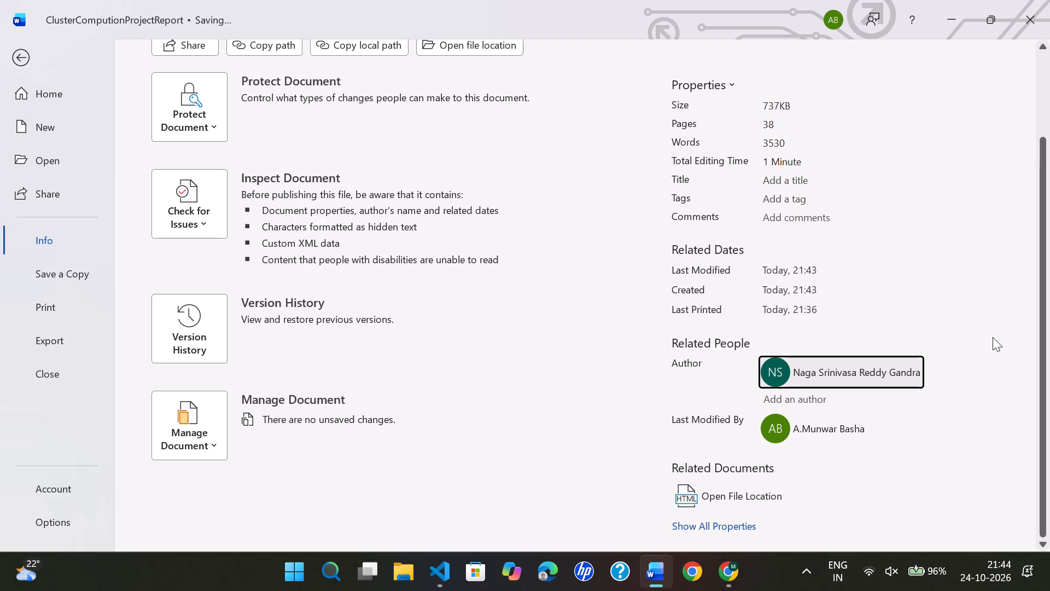
Capture a screenshot of the Related People section on the Info page and copy it.
key("Print")
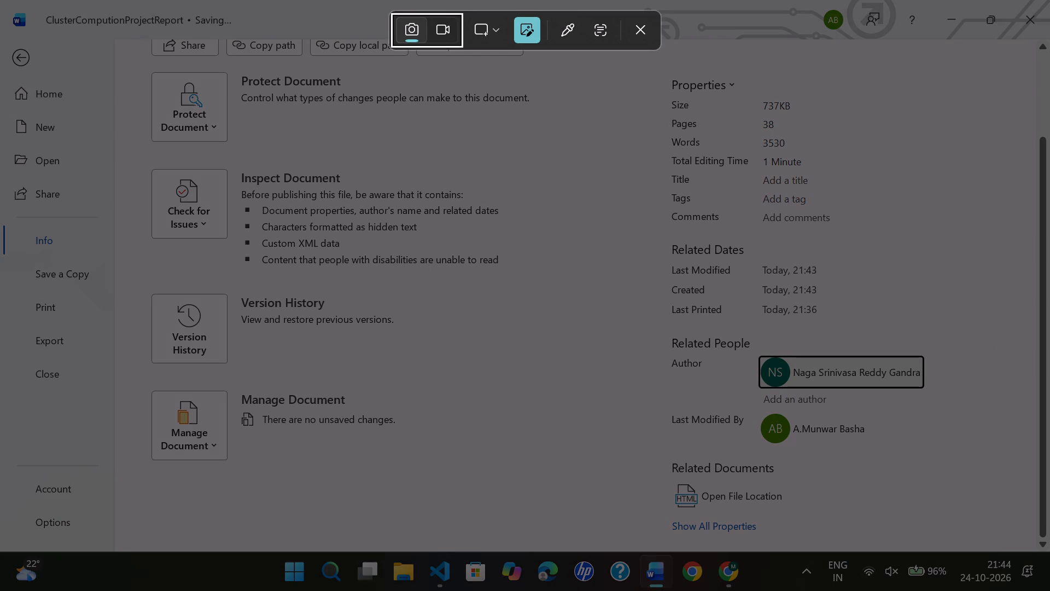
left_click_drag(646, 322, 960, 482)
key("ctrl+c")
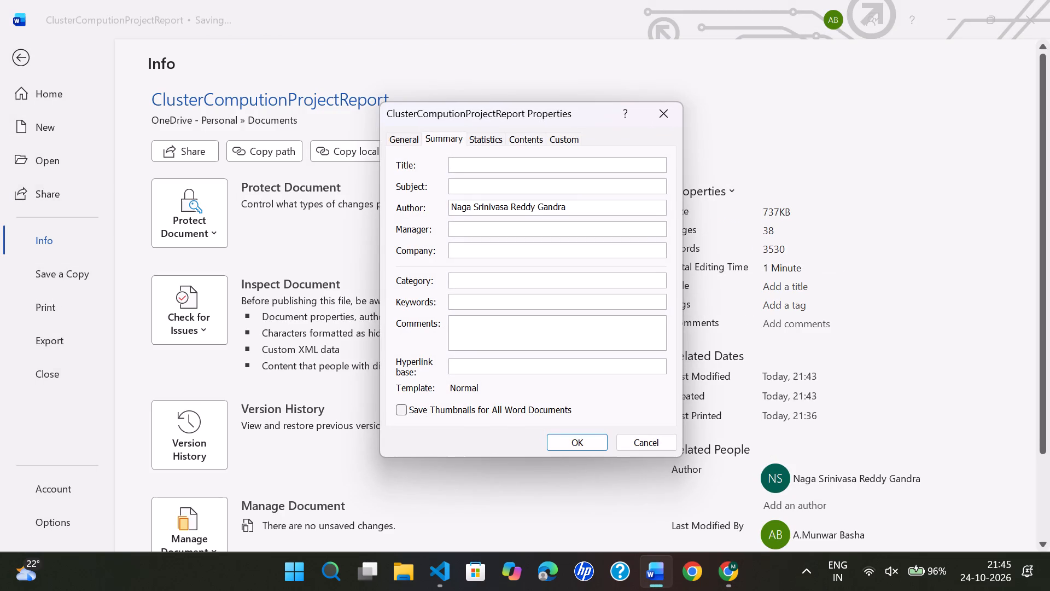
left_click(574, 207)
key("BackSpace")
key("BackSpace")
key("BackSpace")
key("BackSpace")
key("BackSpace")
key("BackSpace")
key("BackSpace")
key("BackSpace")
key("BackSpace")
key("BackSpace")
key("BackSpace")
key("BackSpace")
key("BackSpace")
key("BackSpace")
key("BackSpace")
key("BackSpace")
key("BackSpace")
key("BackSpace")
key("BackSpace")
key("BackSpace")
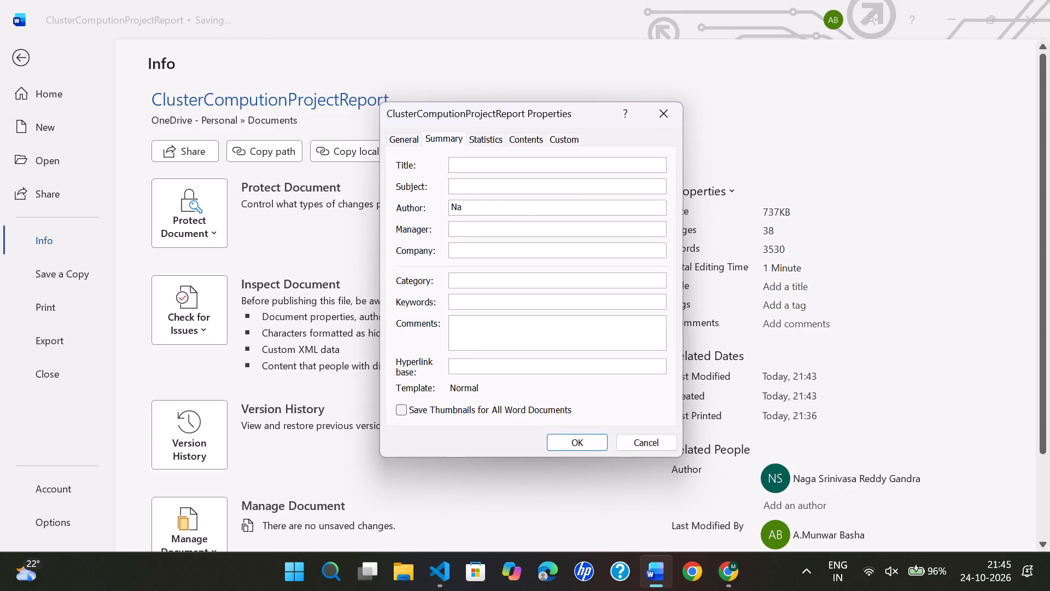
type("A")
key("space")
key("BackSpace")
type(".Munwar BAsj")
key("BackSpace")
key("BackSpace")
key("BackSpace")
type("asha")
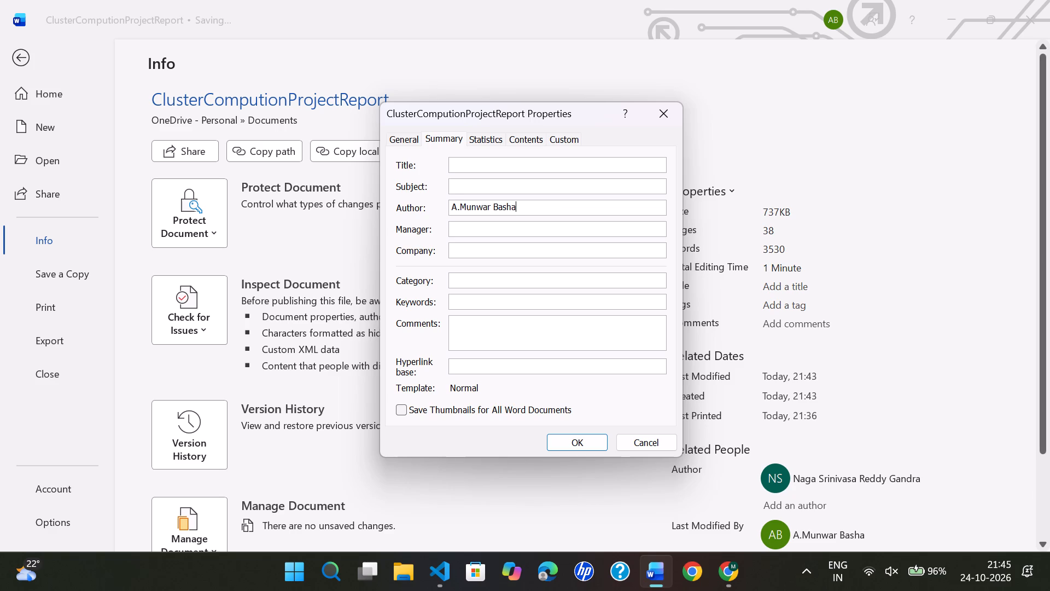
left_click(584, 439)
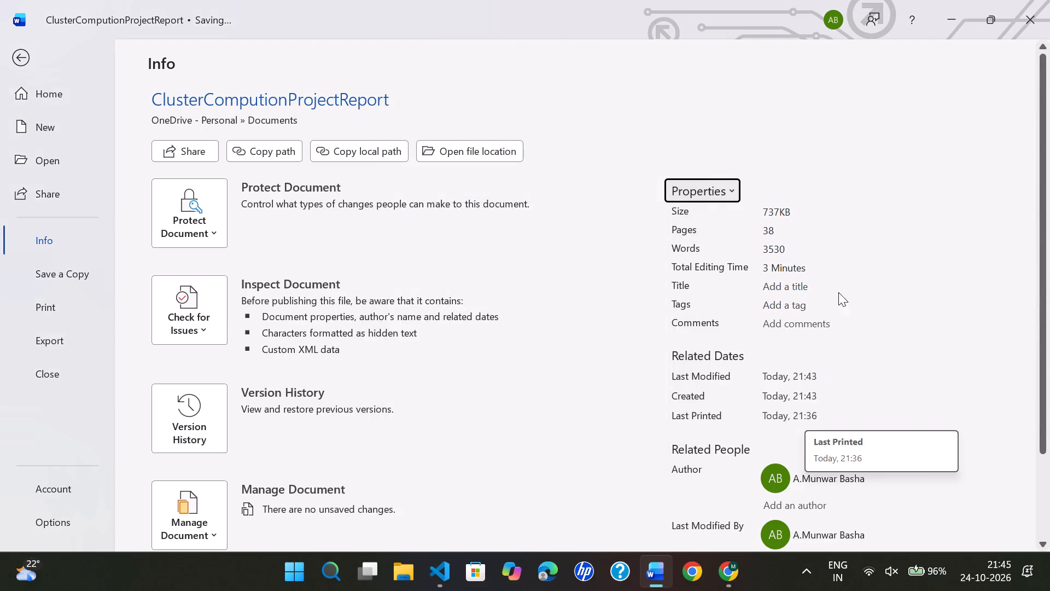
Save a PDF copy of the report as ClusterComputionProjectReport in the Documents folder.
left_click(69, 275)
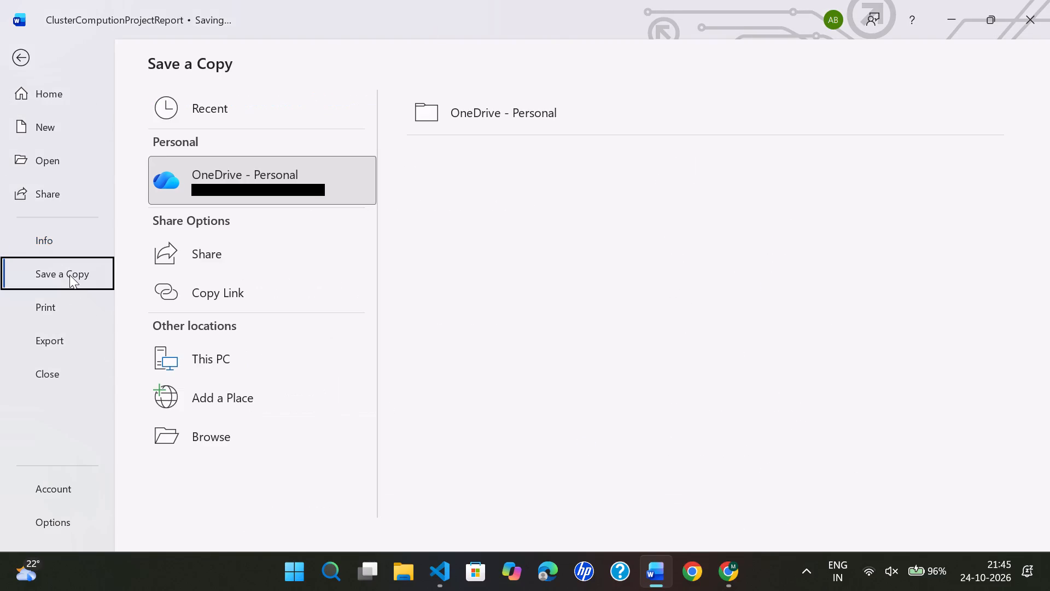
left_click(279, 450)
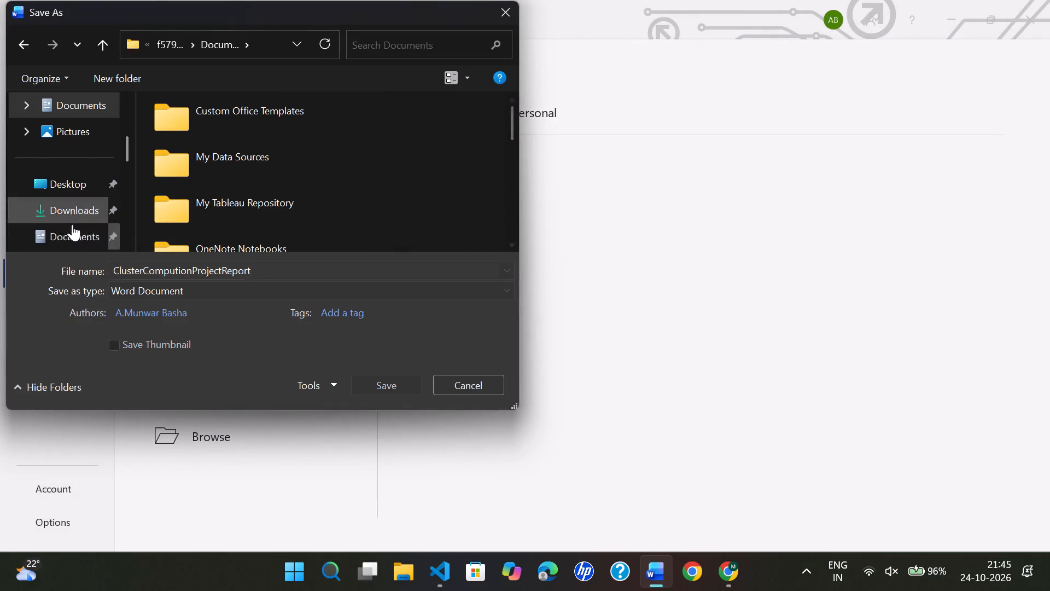
left_click(72, 225)
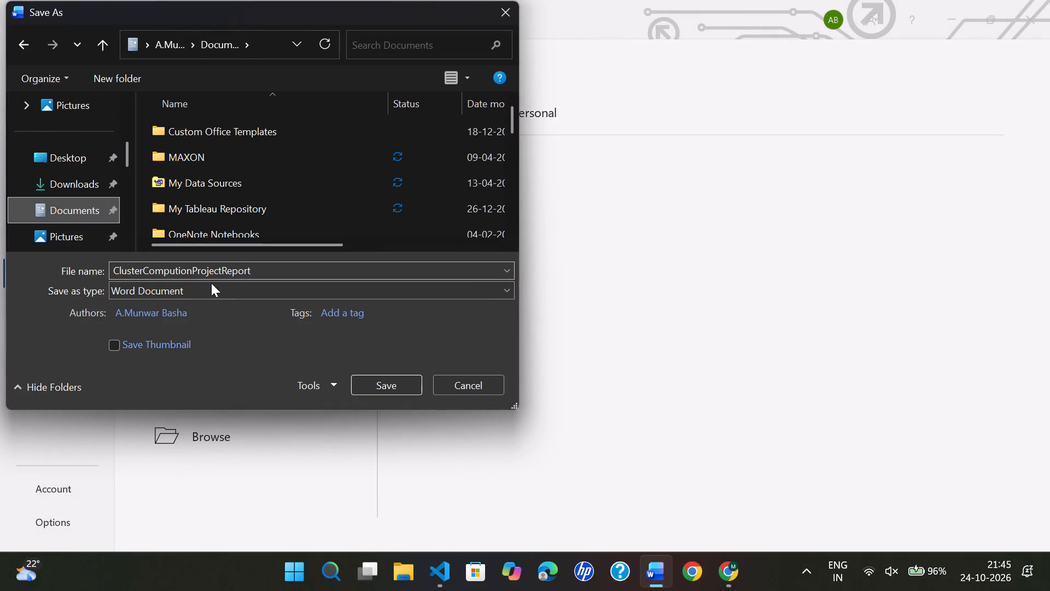
left_click(212, 284)
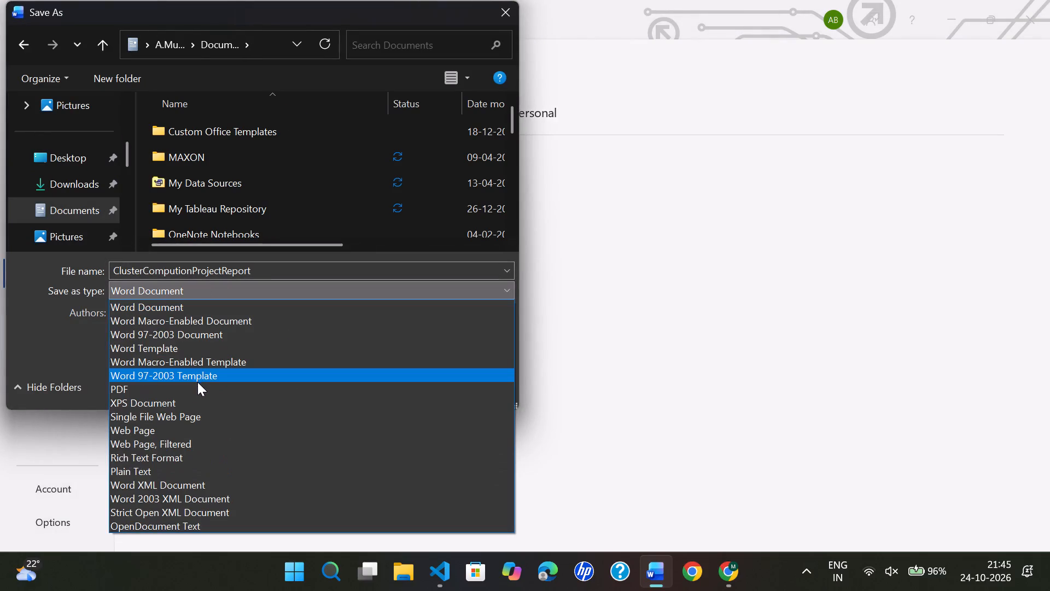
left_click(197, 384)
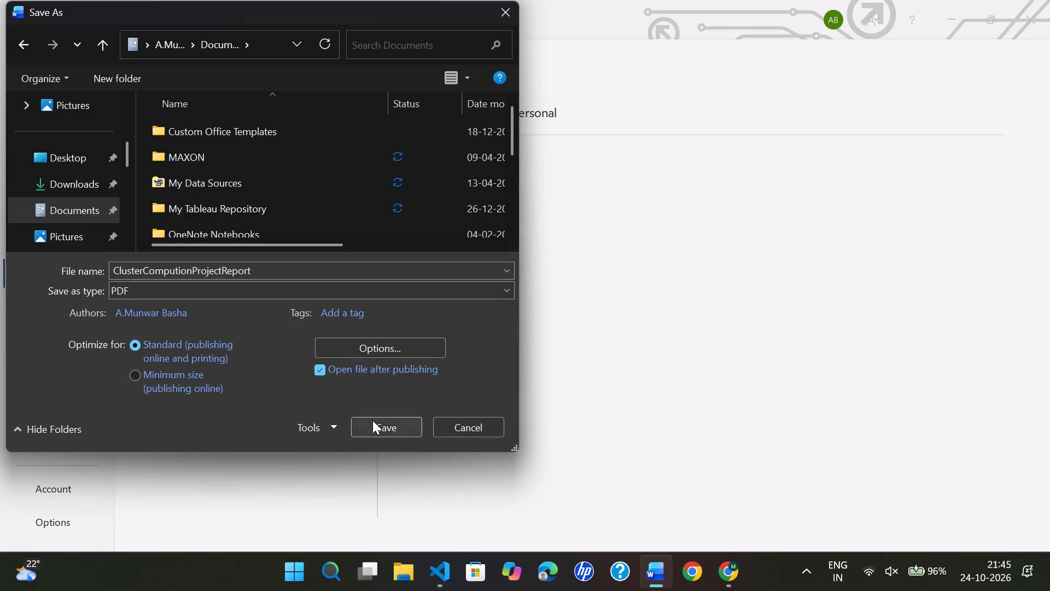
left_click(372, 420)
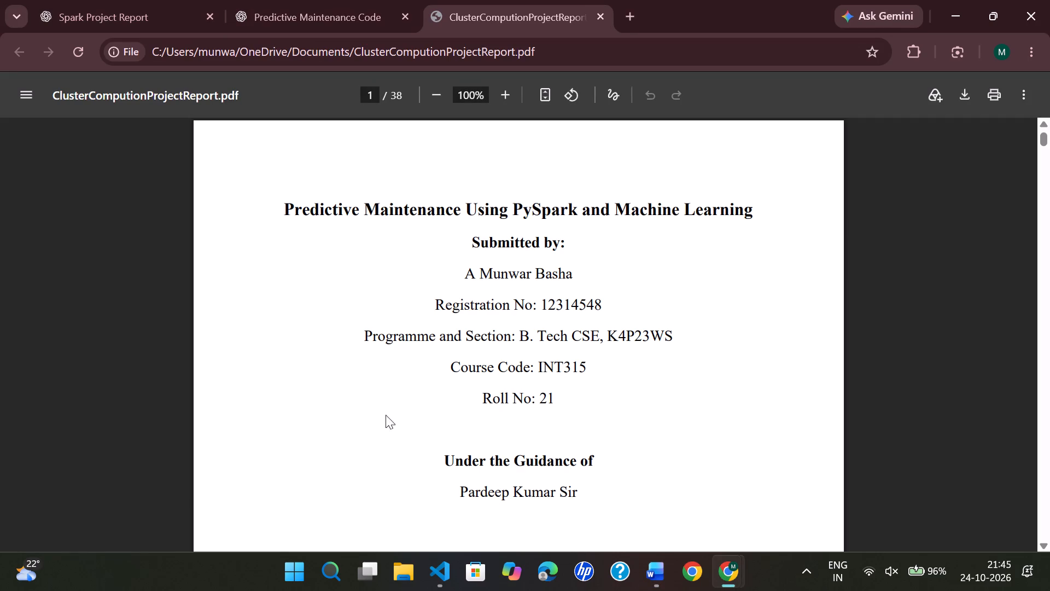
Review the exported PDF's cover, declaration, acknowledgement, table of contents and opening sections up to the classification methodology.
scroll(520, 376, "down", 1)
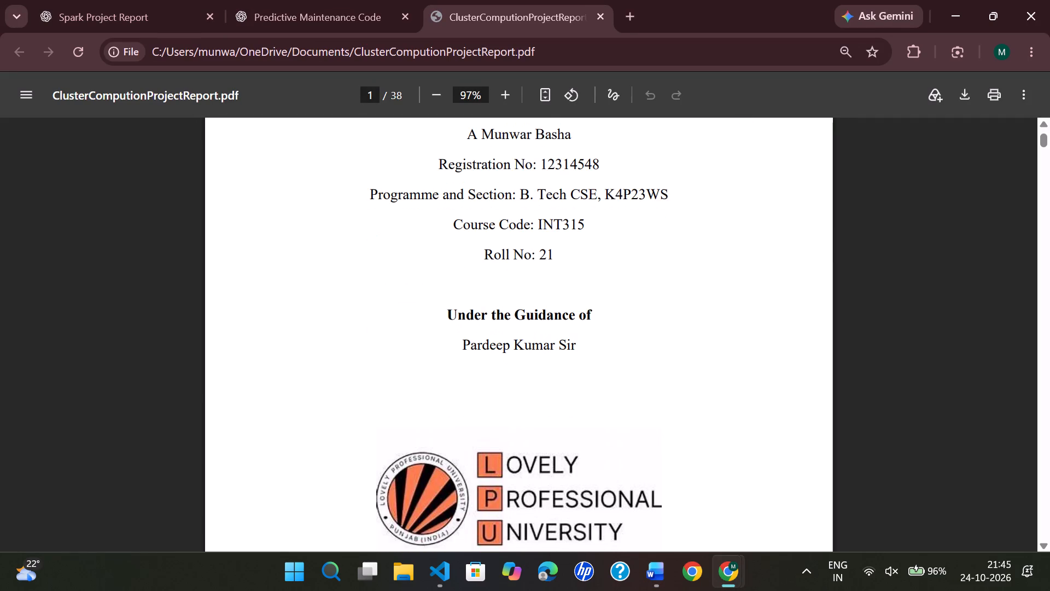
scroll(520, 376, "down", 6)
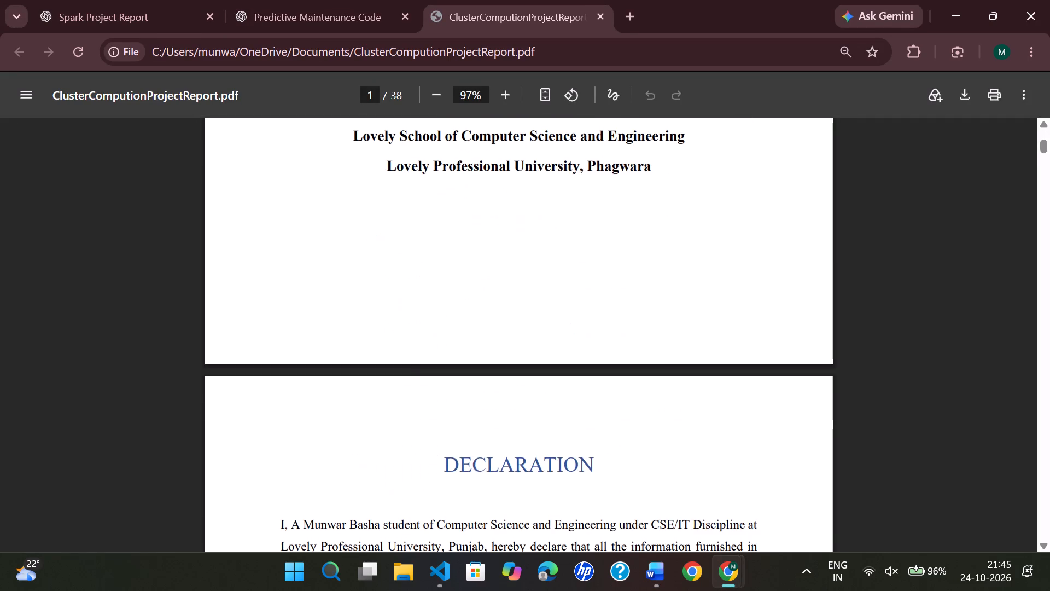
scroll(520, 376, "down", 6)
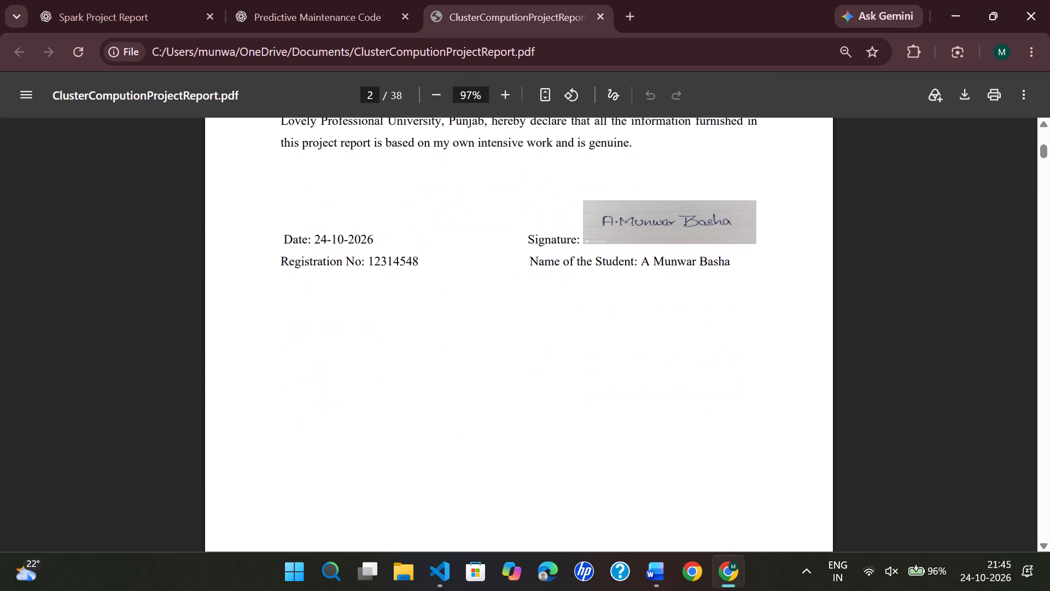
scroll(520, 376, "down", 4)
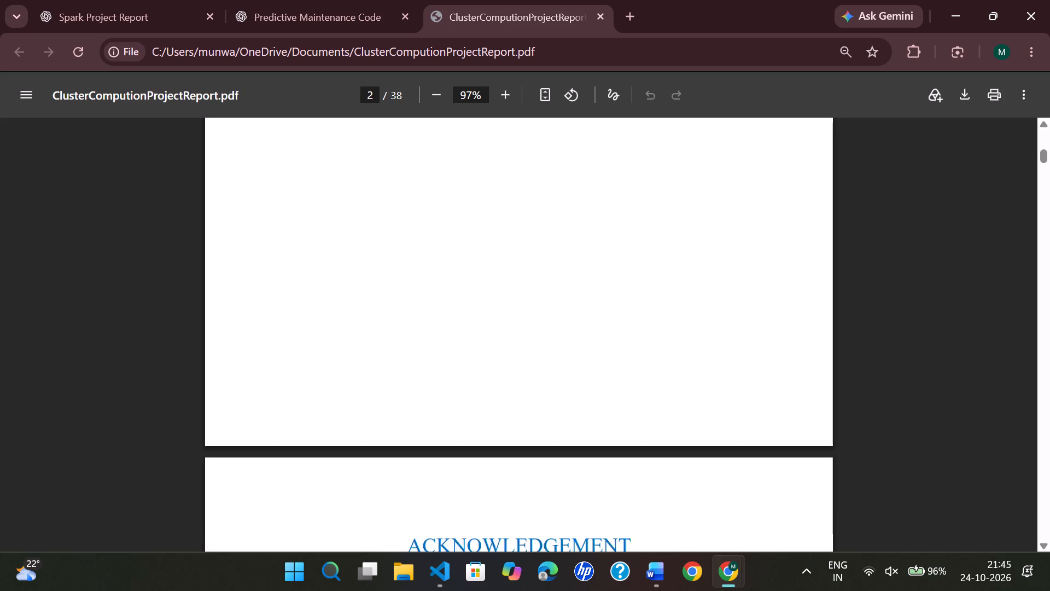
scroll(520, 376, "down", 4)
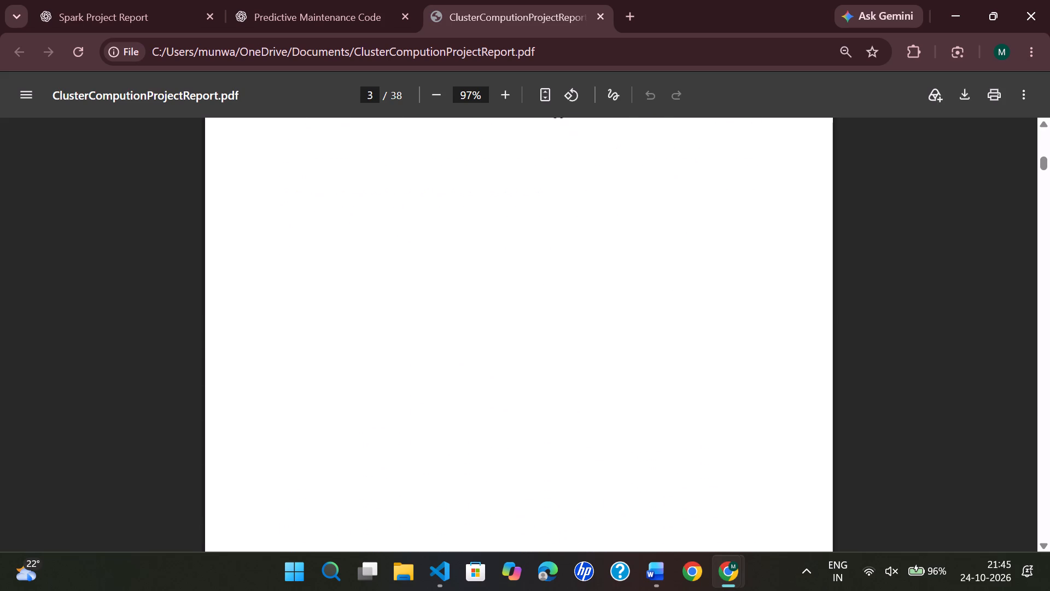
scroll(520, 376, "down", 3)
scroll(520, 376, "up", 5)
scroll(520, 376, "down", 7)
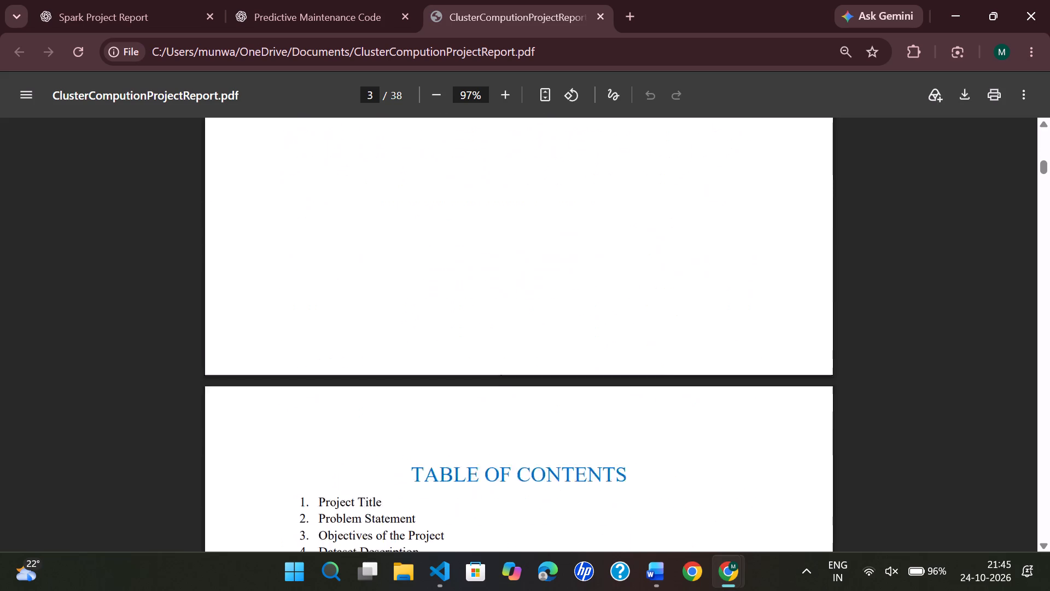
scroll(520, 376, "down", 11)
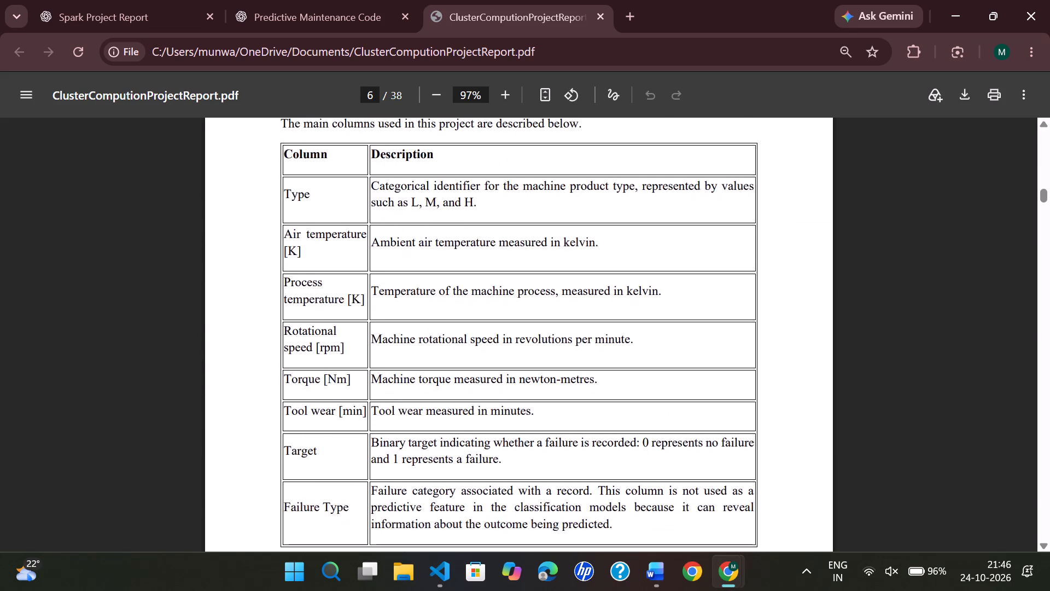
scroll(520, 376, "down", 18)
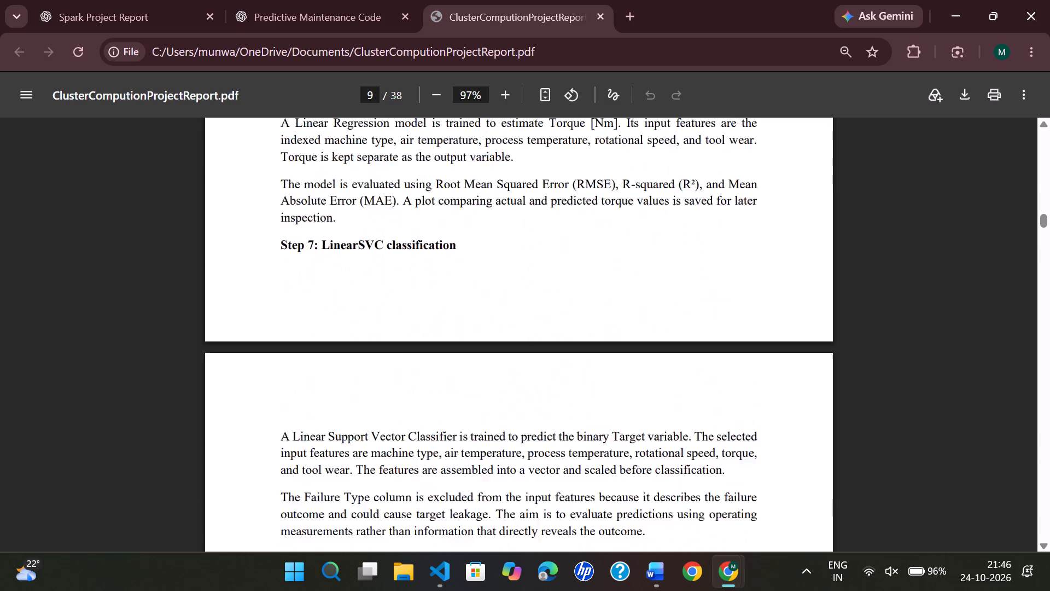
scroll(520, 376, "down", 1)
scroll(520, 376, "up", 9)
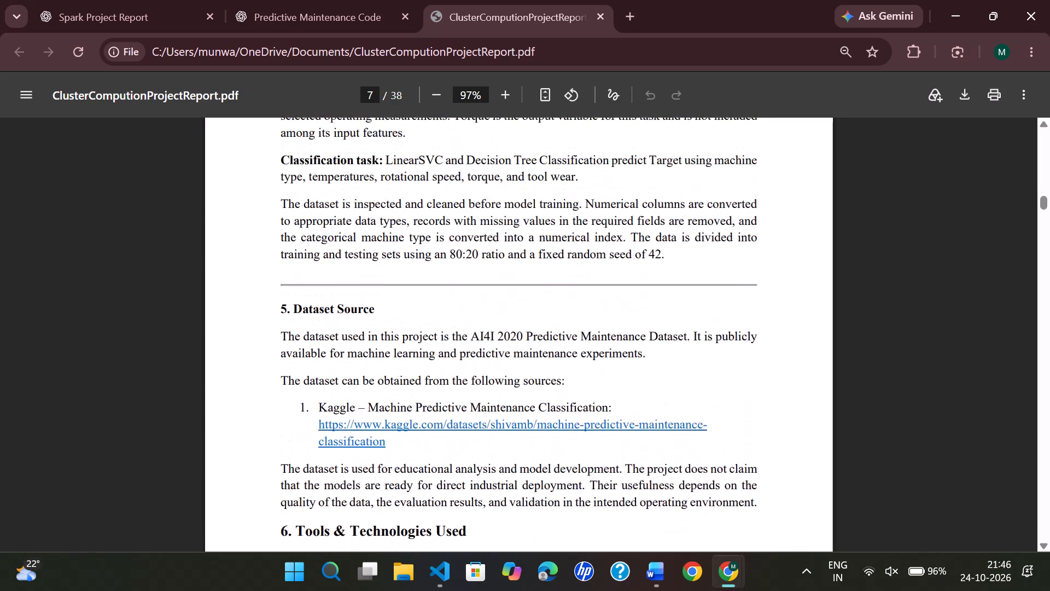
scroll(520, 376, "up", 12)
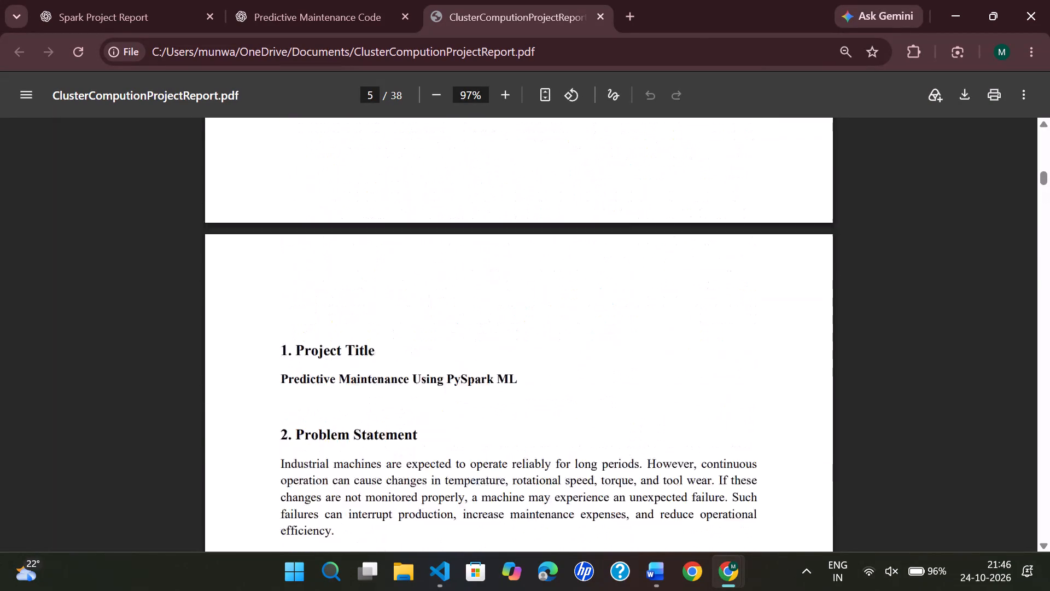
scroll(520, 376, "up", 9)
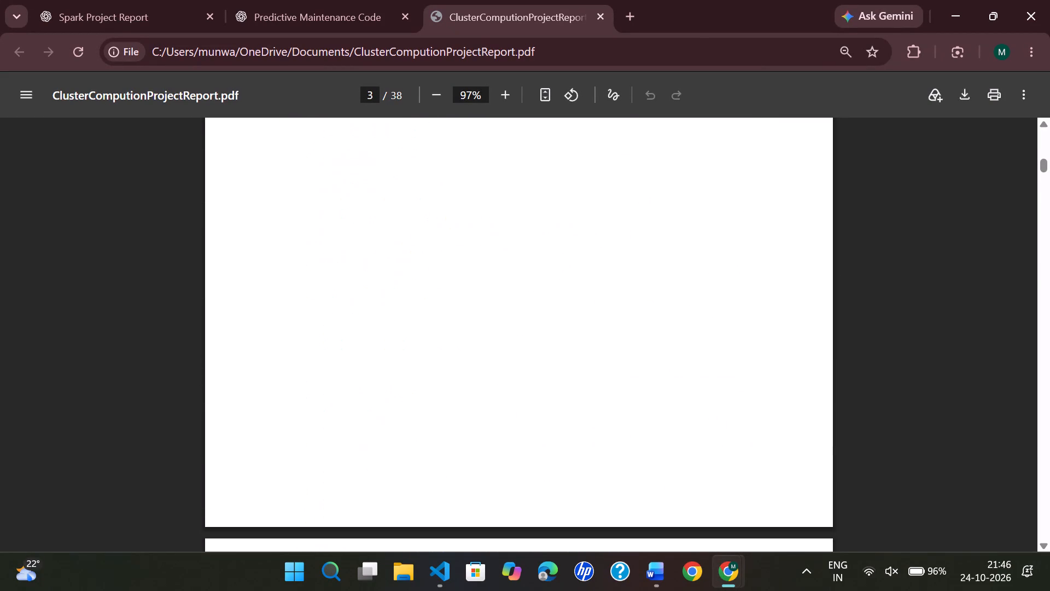
scroll(520, 376, "up", 3)
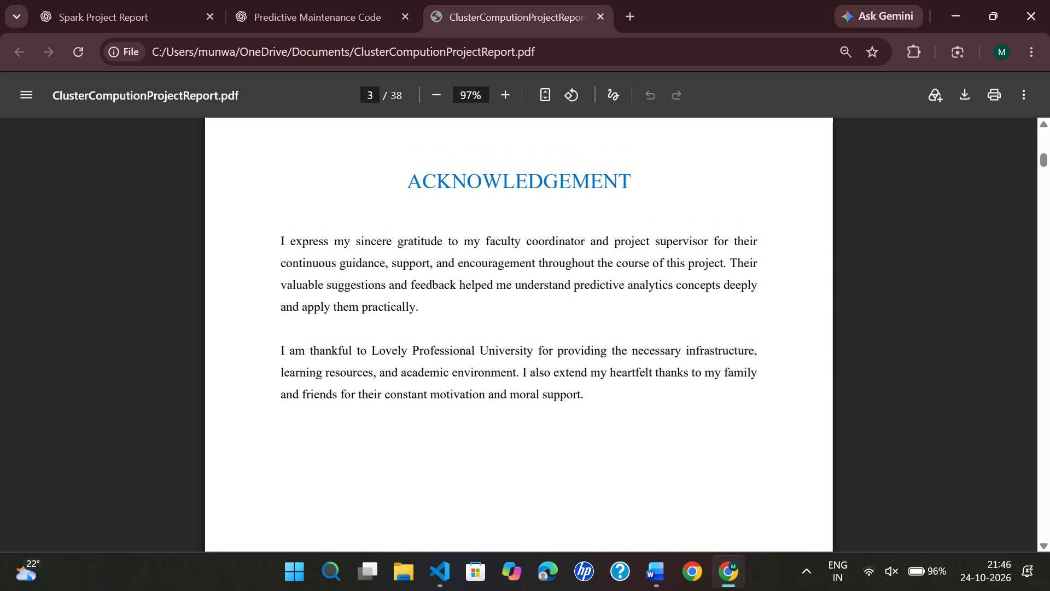
scroll(520, 376, "up", 9)
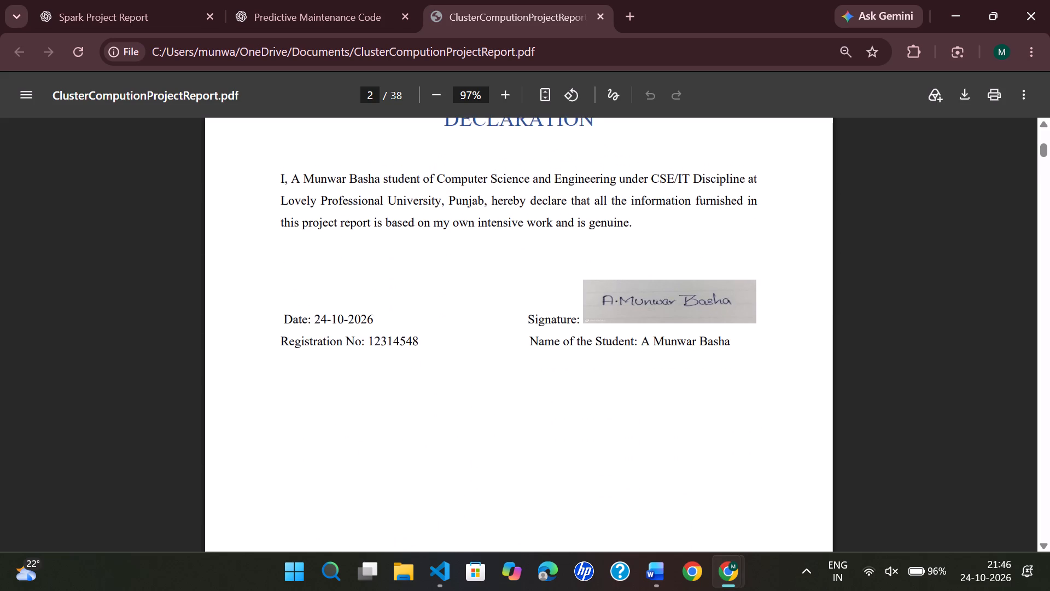
scroll(520, 376, "up", 6)
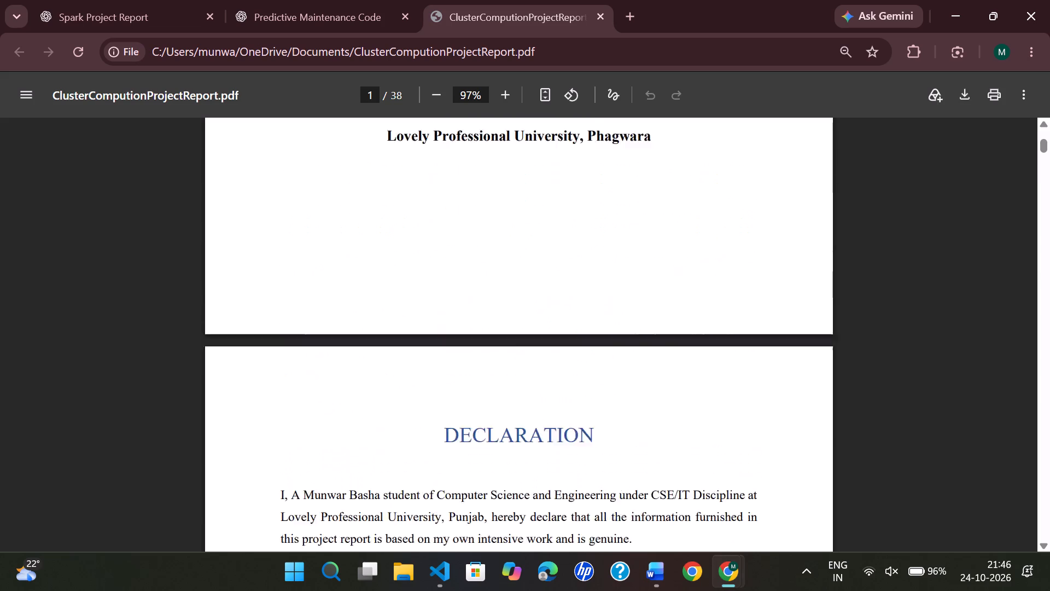
scroll(520, 376, "up", 5)
Skim the exported PDF from the declaration through the dataset table, code listings and heatmap explanation to the confusion matrix pages.
scroll(520, 376, "down", 13)
scroll(520, 376, "down", 18)
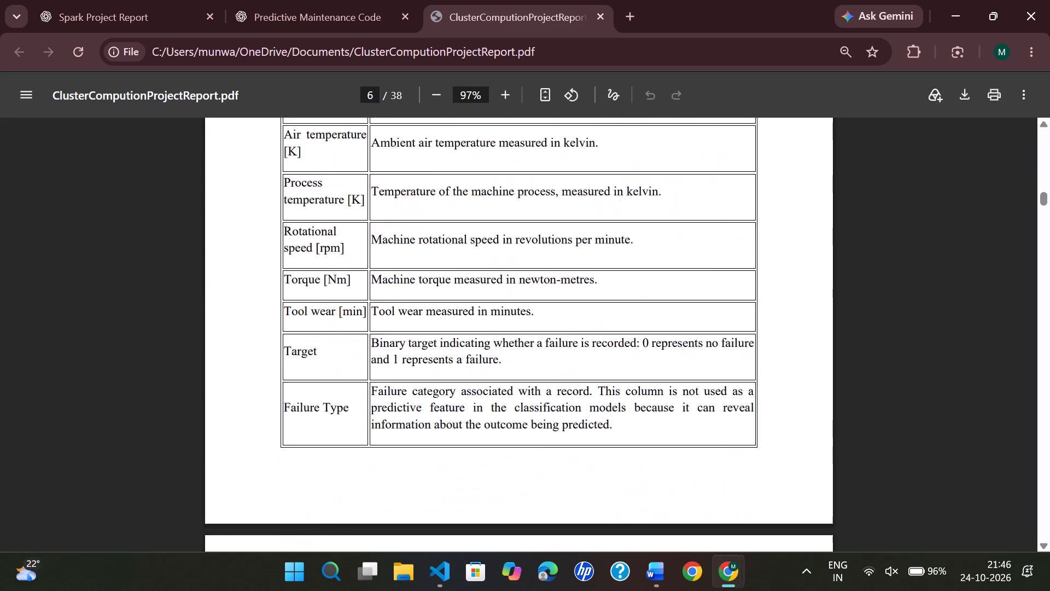
scroll(520, 376, "down", 17)
scroll(520, 376, "down", 17)
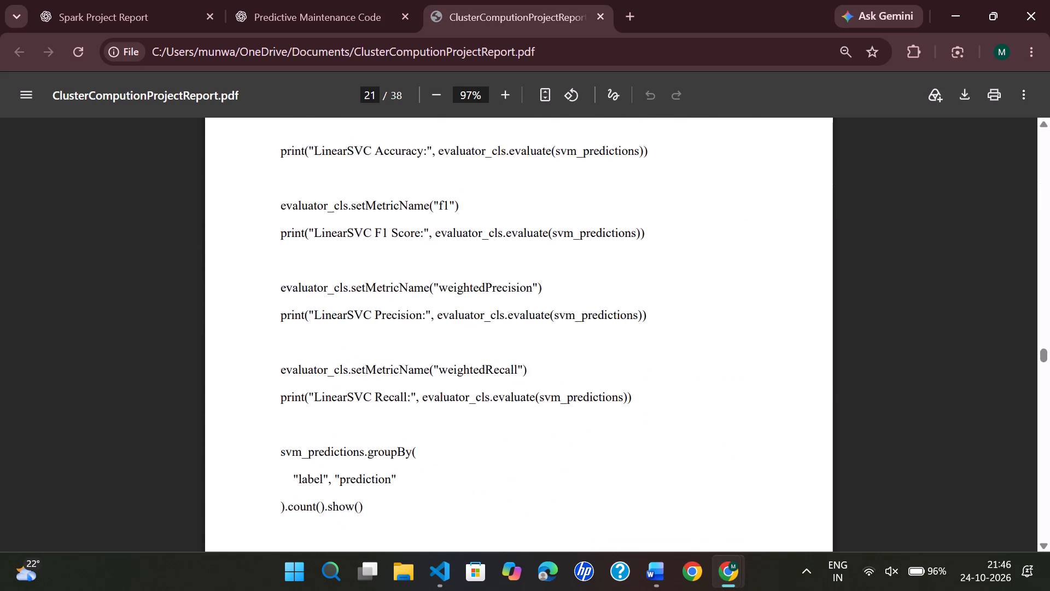
scroll(520, 376, "down", 13)
scroll(520, 376, "down", 13)
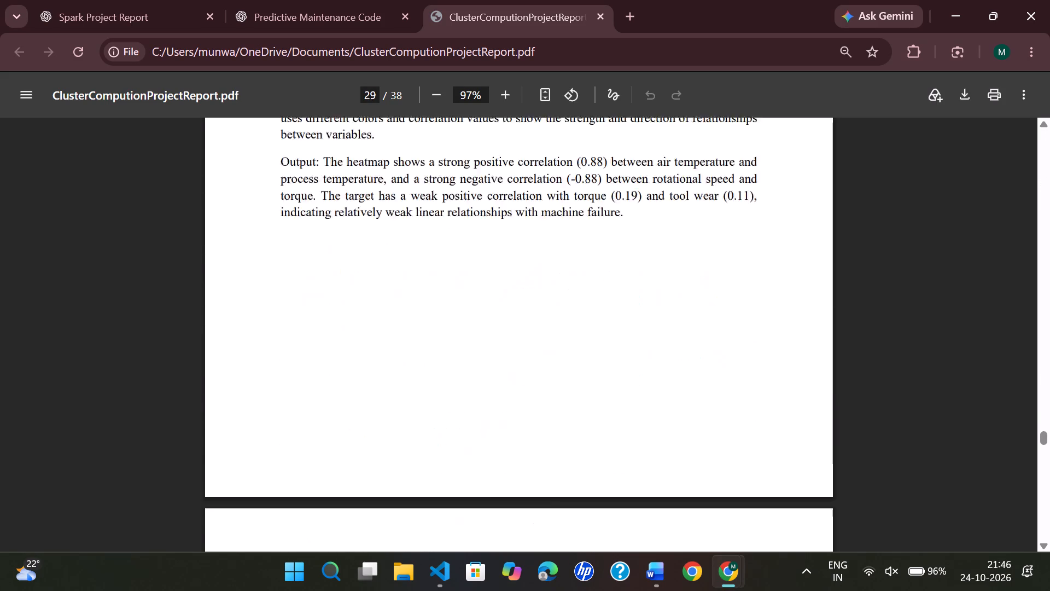
scroll(520, 376, "down", 15)
scroll(520, 376, "down", 6)
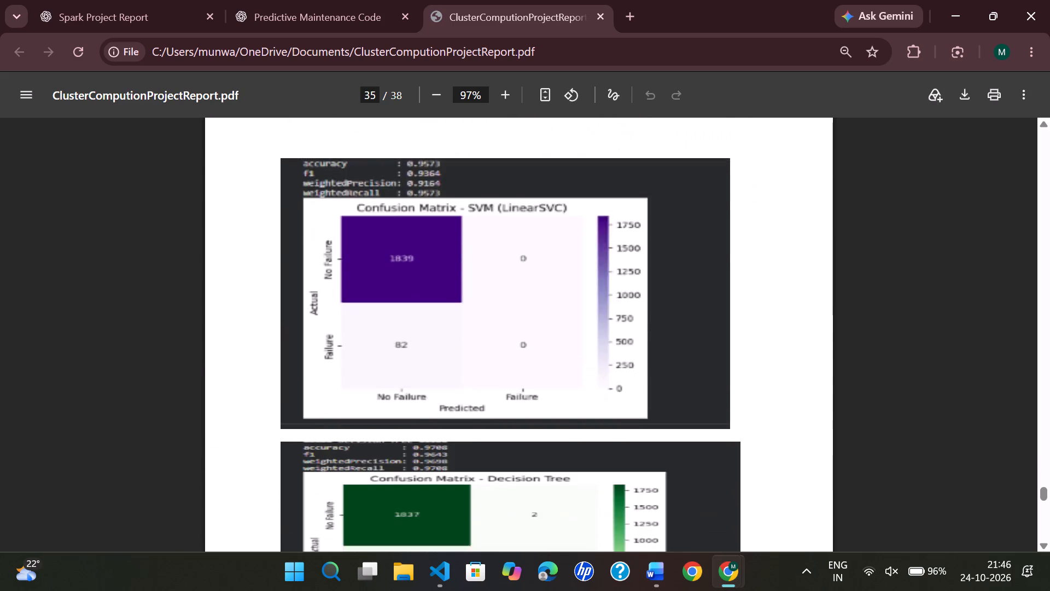
scroll(520, 376, "down", 3)
scroll(520, 376, "up", 2)
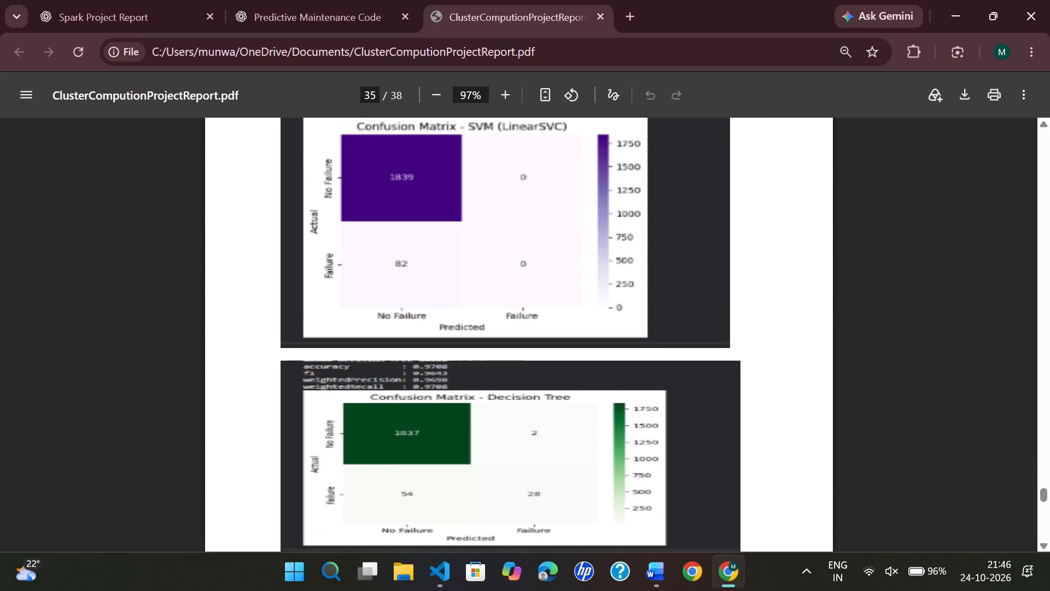
scroll(520, 376, "up", 1)
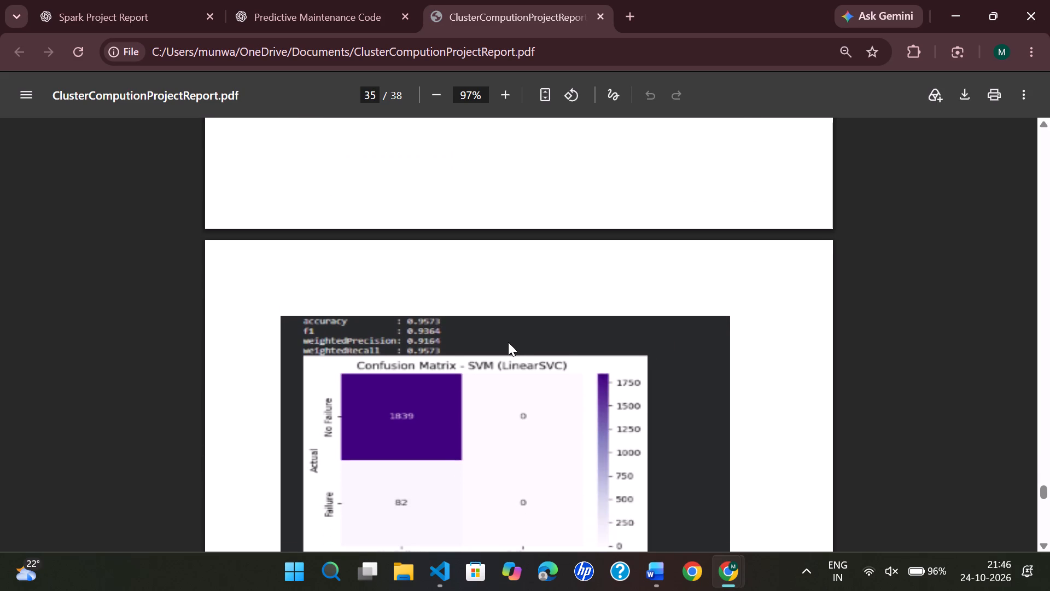
scroll(506, 339, "down", 1)
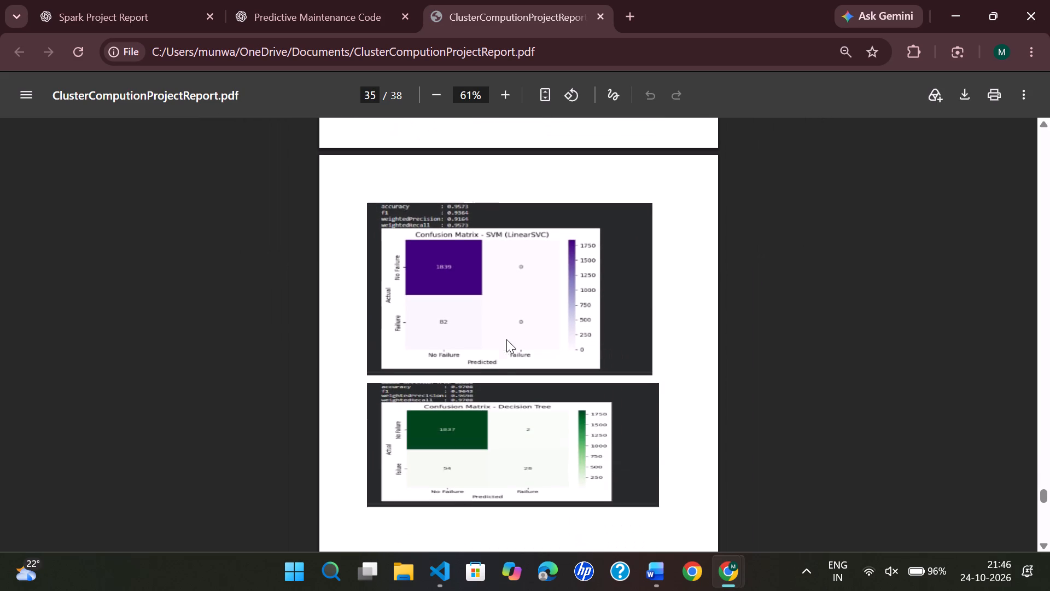
scroll(506, 339, "down", 1)
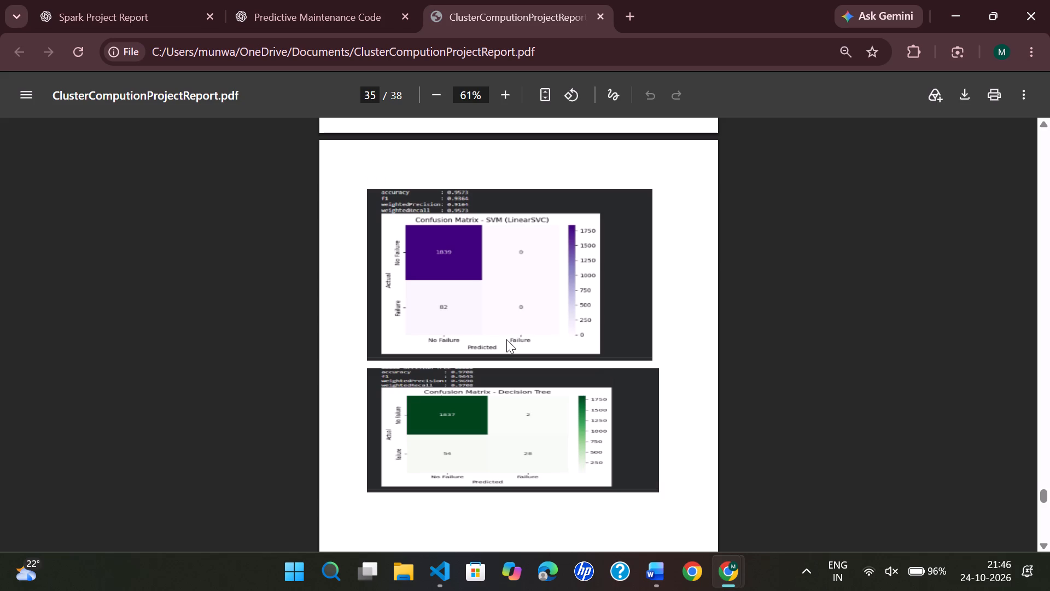
scroll(506, 339, "up", 6)
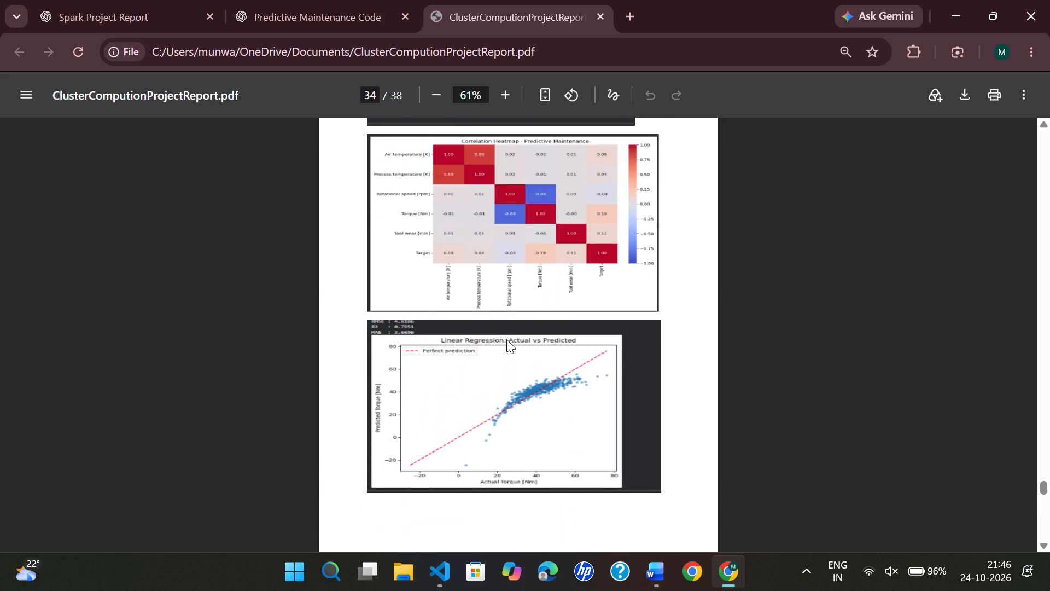
scroll(506, 339, "up", 1)
scroll(506, 339, "down", 12)
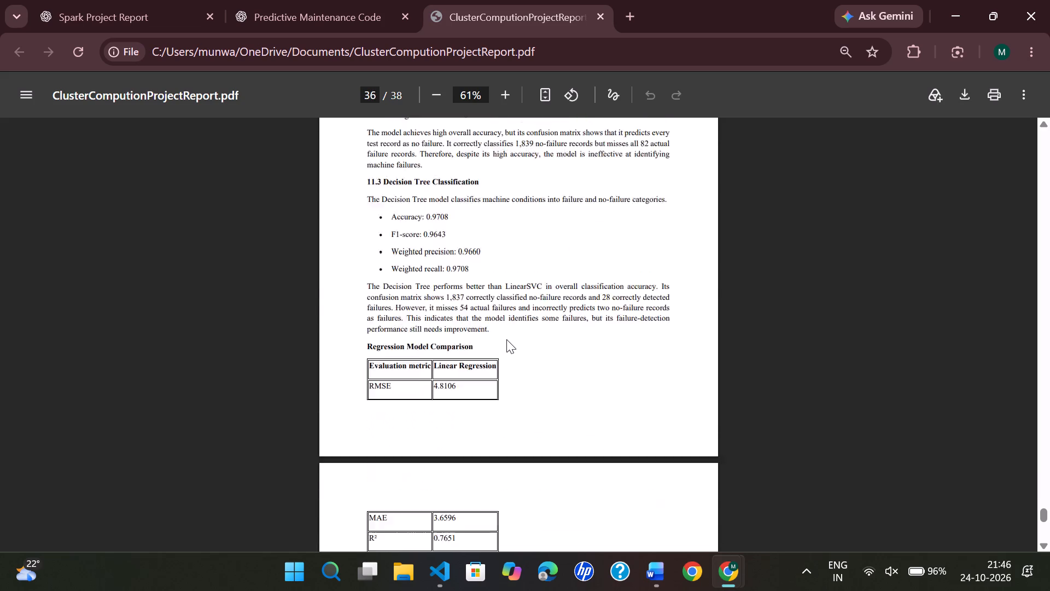
scroll(506, 339, "down", 16)
scroll(506, 339, "up", 9)
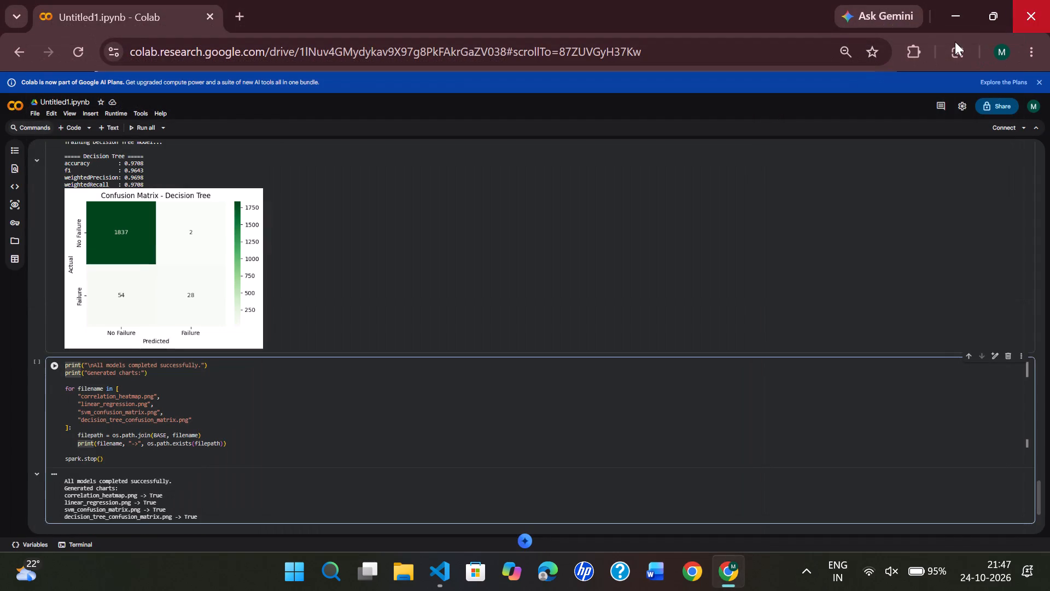
Close the browser window with the Untitled1.ipynb notebook and the code editor showing predictive_maintenance_pyspark.py.
left_click(1049, 0)
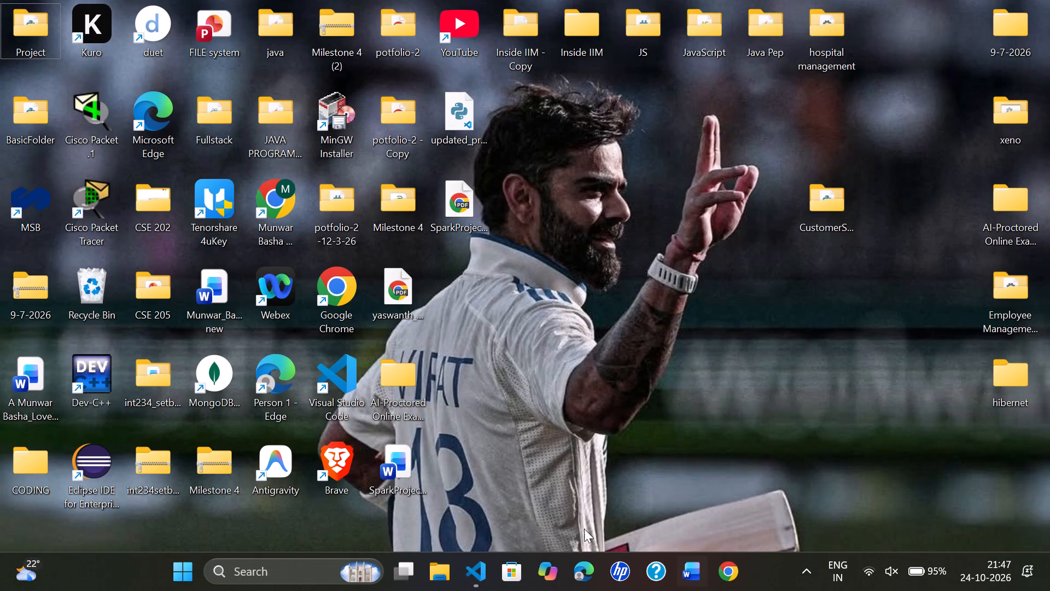
left_click(483, 563)
left_click(1049, 0)
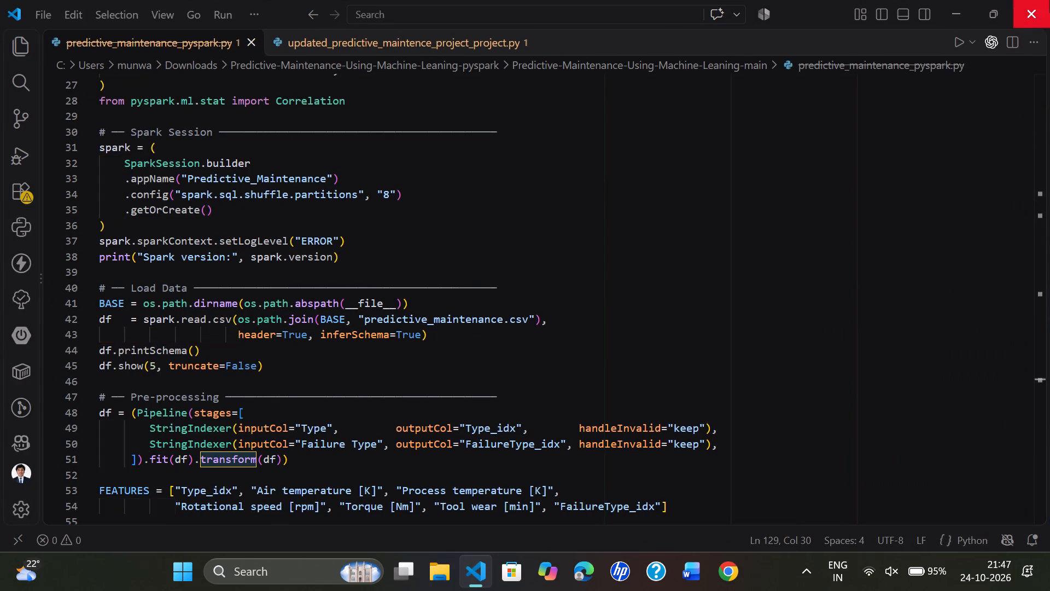
Copy the PDF version of ClusterComputionProjectReport from the Documents folder.
left_click(437, 573)
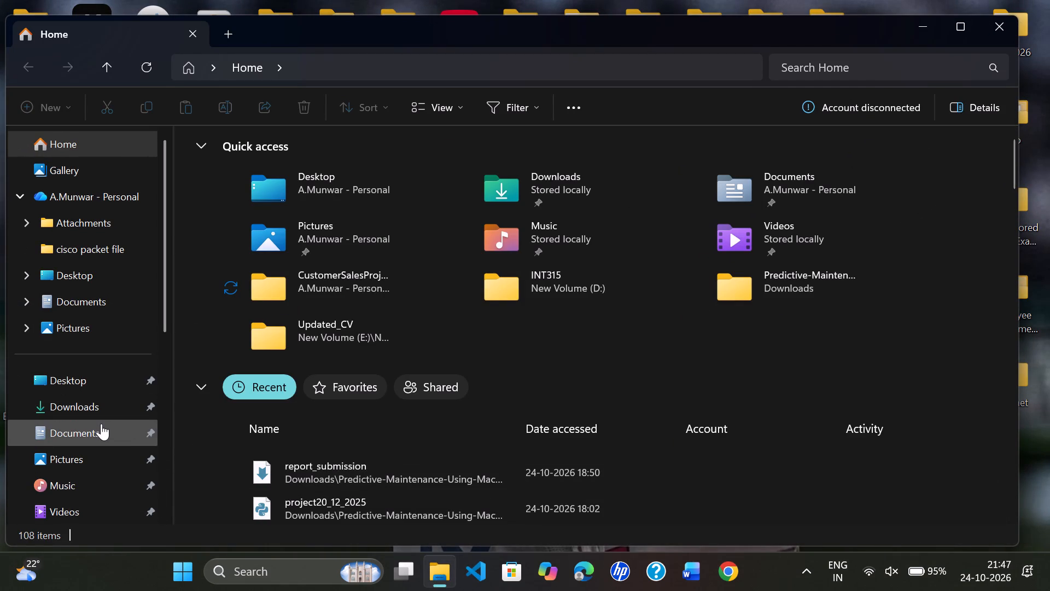
left_click(101, 426)
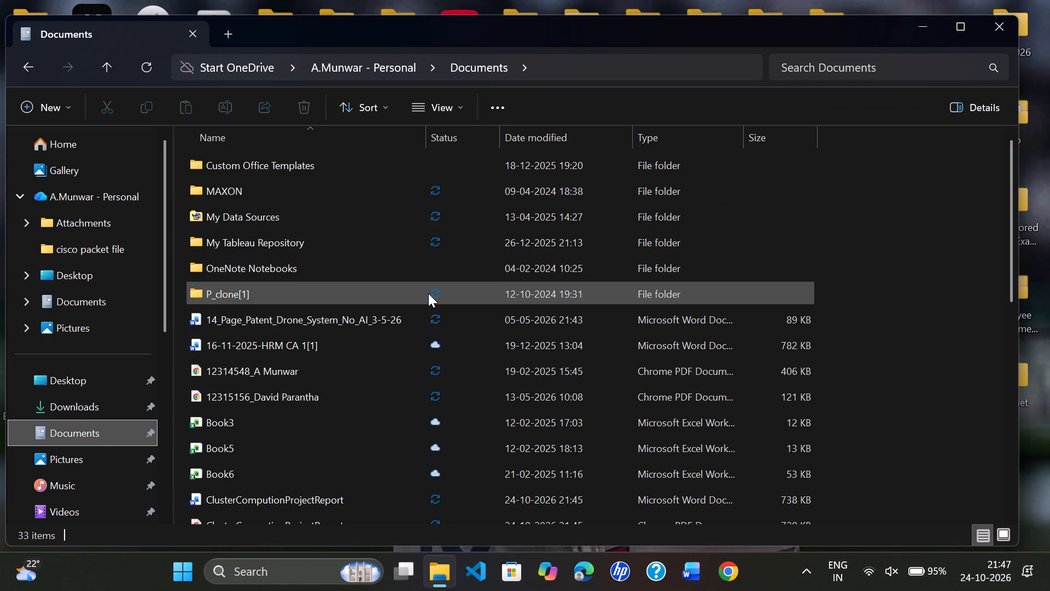
scroll(428, 293, "down", 6)
scroll(428, 293, "up", 1)
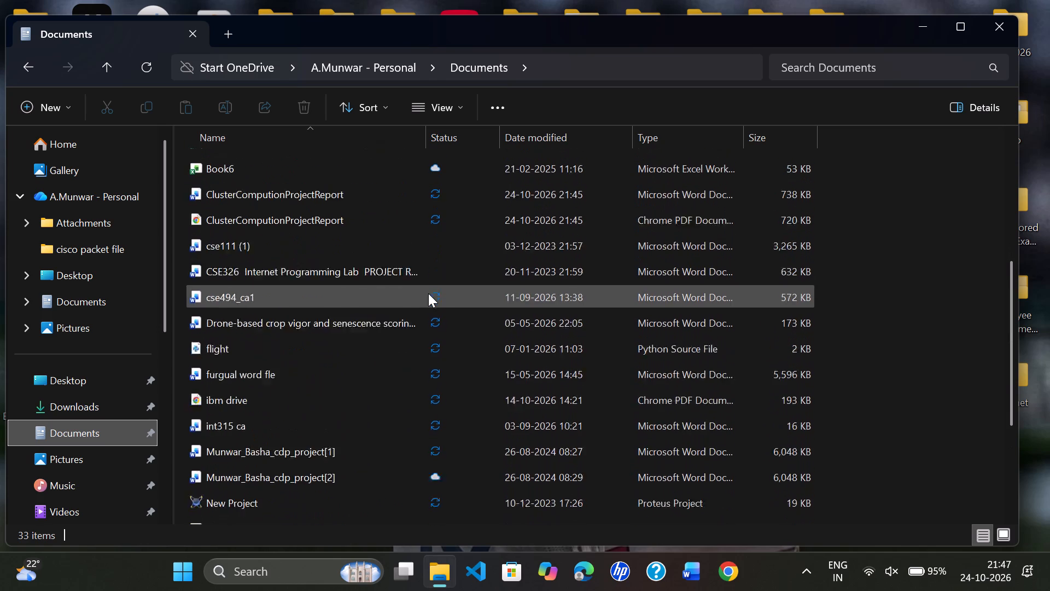
scroll(428, 293, "up", 1)
left_click(501, 246)
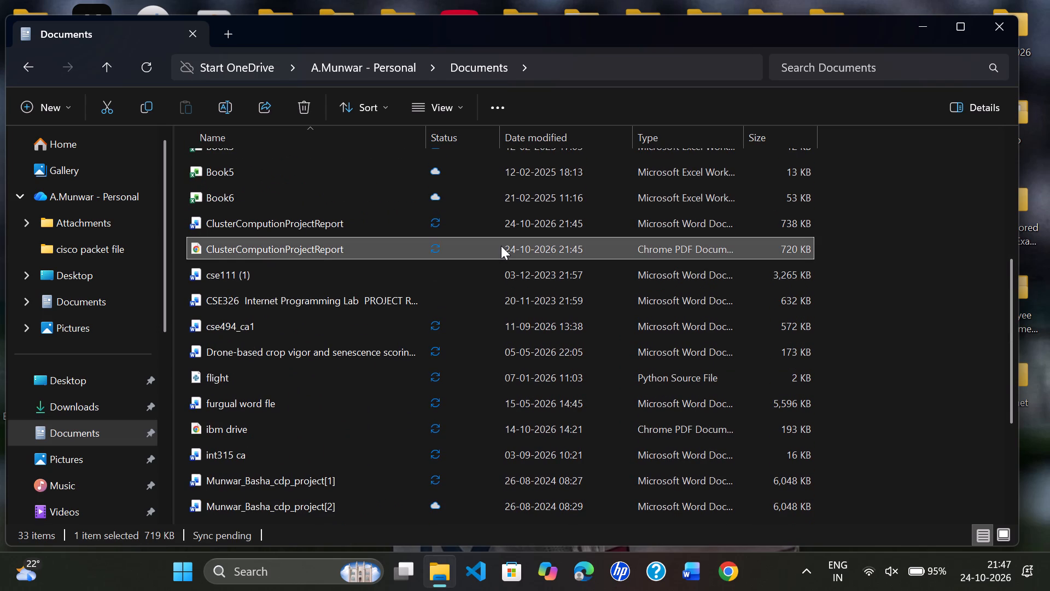
key("ctrl+c")
Search the computer for "whats" to find the messaging app.
left_click(308, 571)
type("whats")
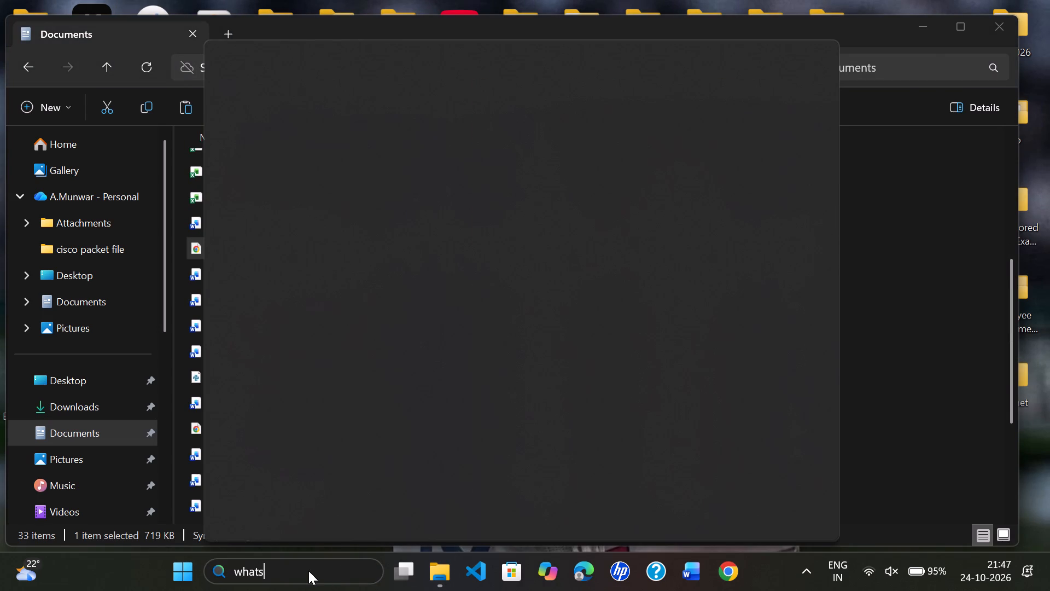